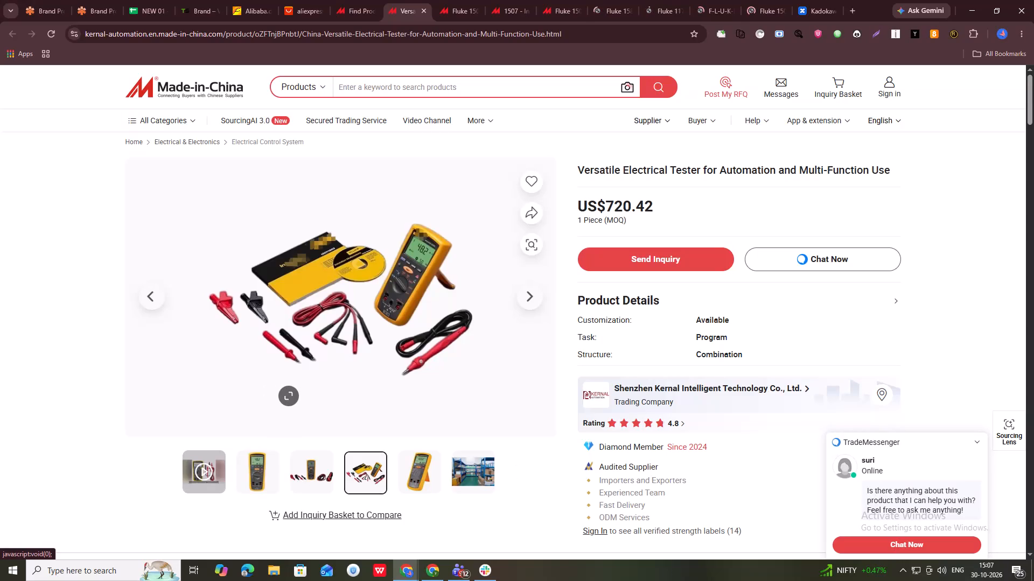
# Examine the remaining gallery photos of the Versatile Electrical Tester listing, from the standing tester to the final warehouse picture.
pyautogui.click(421, 480)
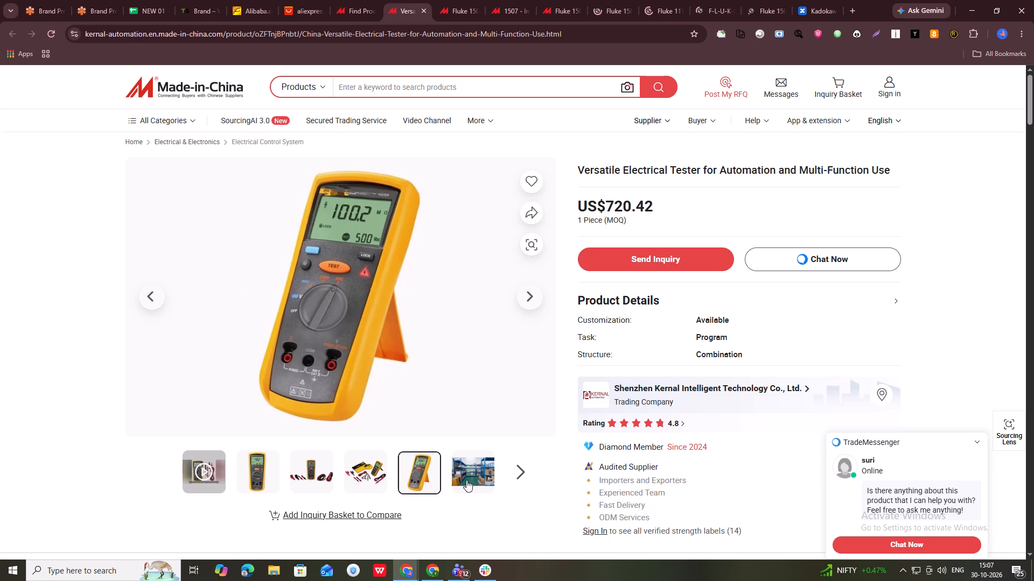
pyautogui.click(520, 477)
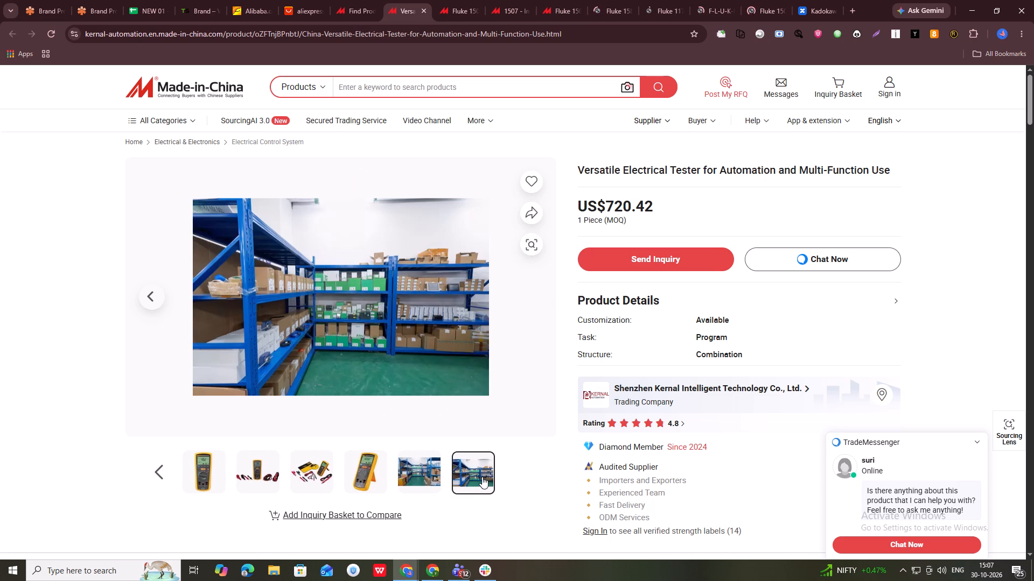
# Check the Fluke 1507 1503 Insulation Resistance Tester listing against the Fluke10 official image in the Red Points backoffice, returning to the listing.
pyautogui.click(457, 9)
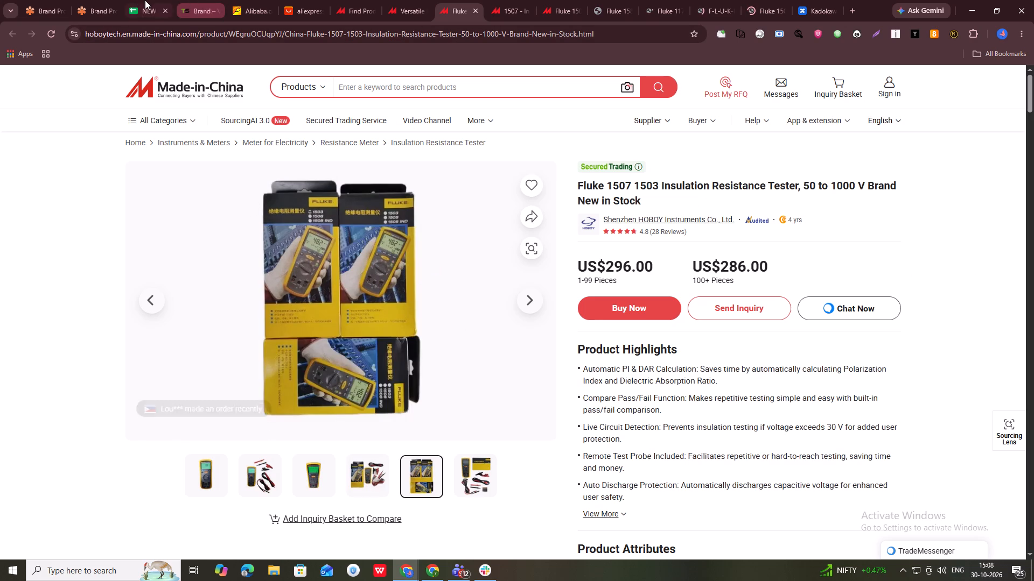
pyautogui.click(90, 0)
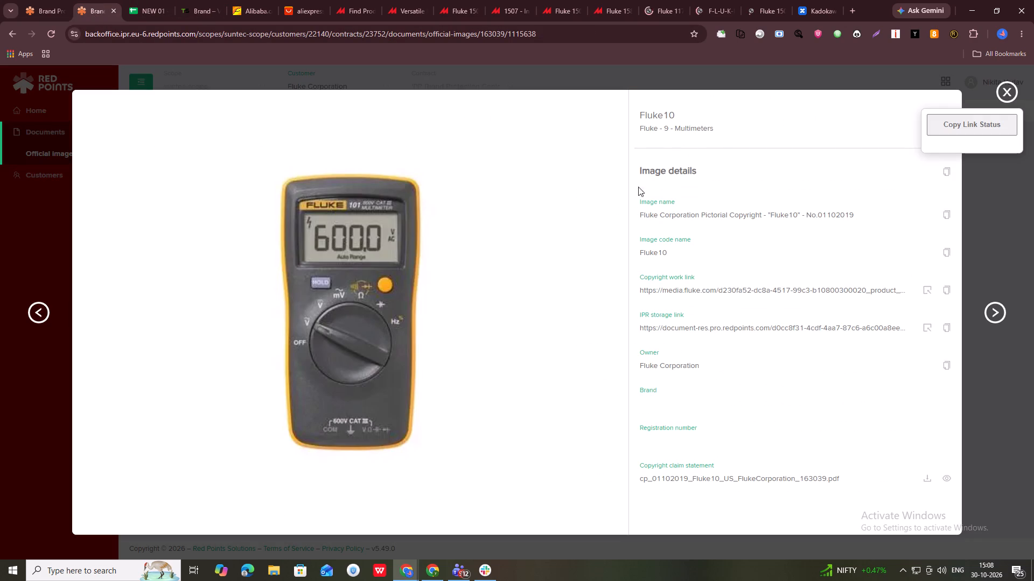
pyautogui.click(467, 0)
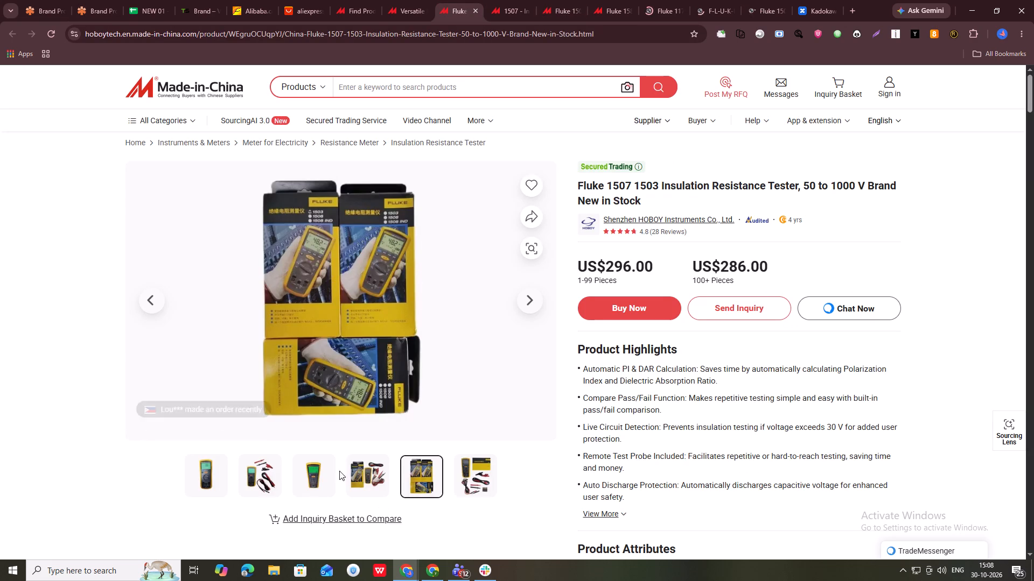
# Run a Google Lens search on the Fluke 1507 1503 listing's front-view photo of the green-screen tester, framing the whole device.
pyautogui.click(325, 470)
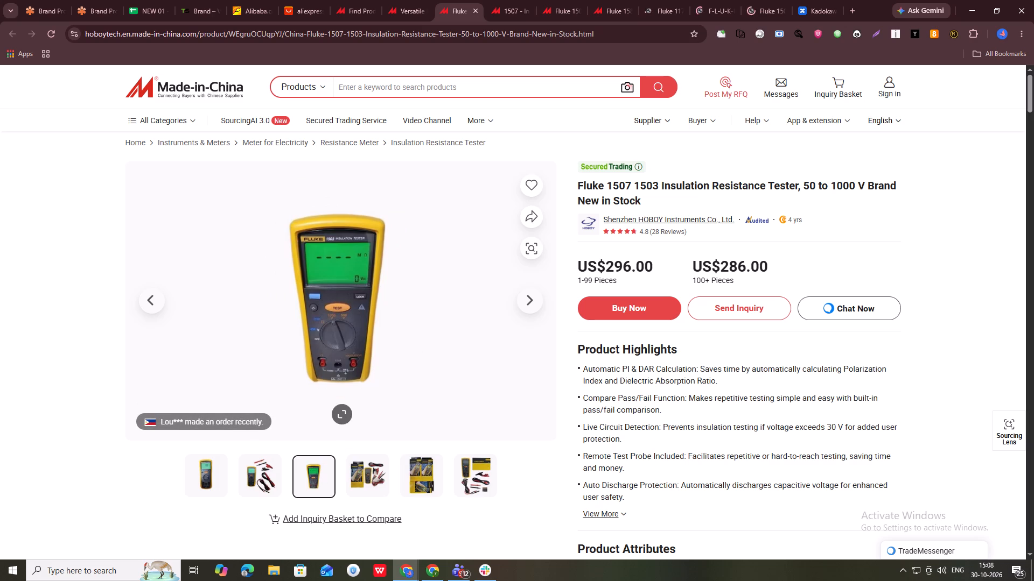
pyautogui.rightClick(327, 290)
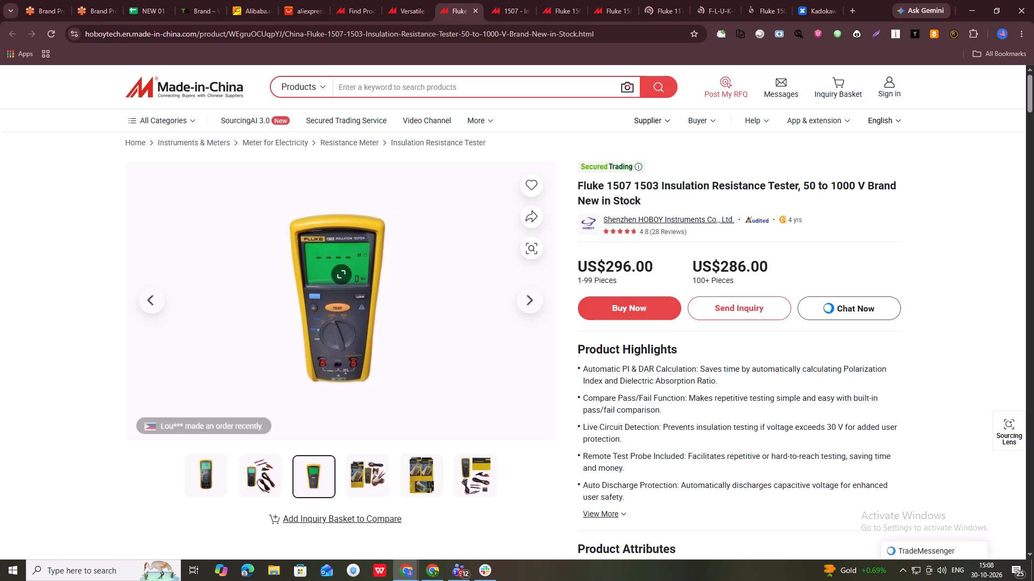
pyautogui.rightClick(188, 267)
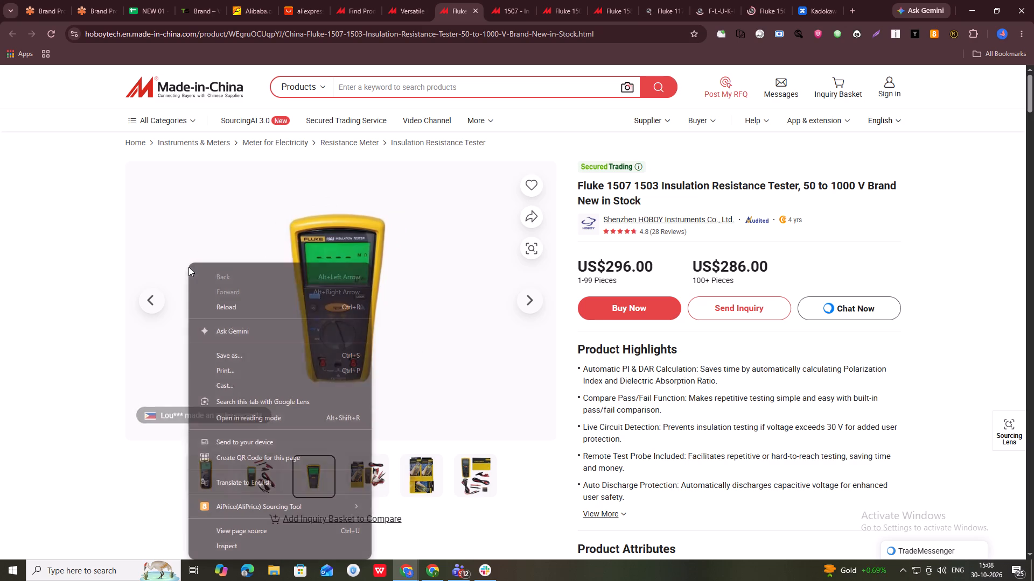
pyautogui.click(254, 404)
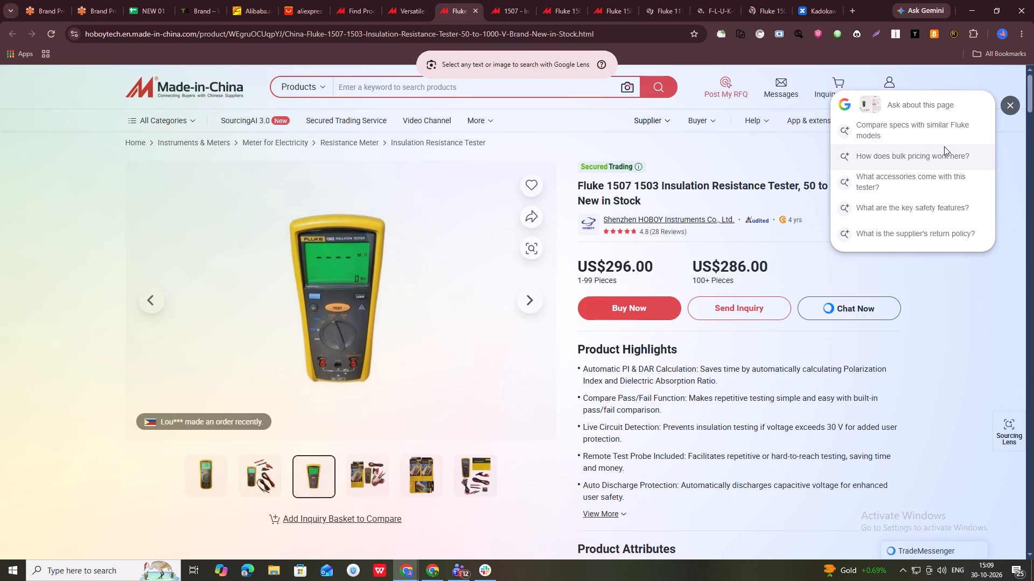
pyautogui.moveTo(258, 180); pyautogui.dragTo(374, 390)
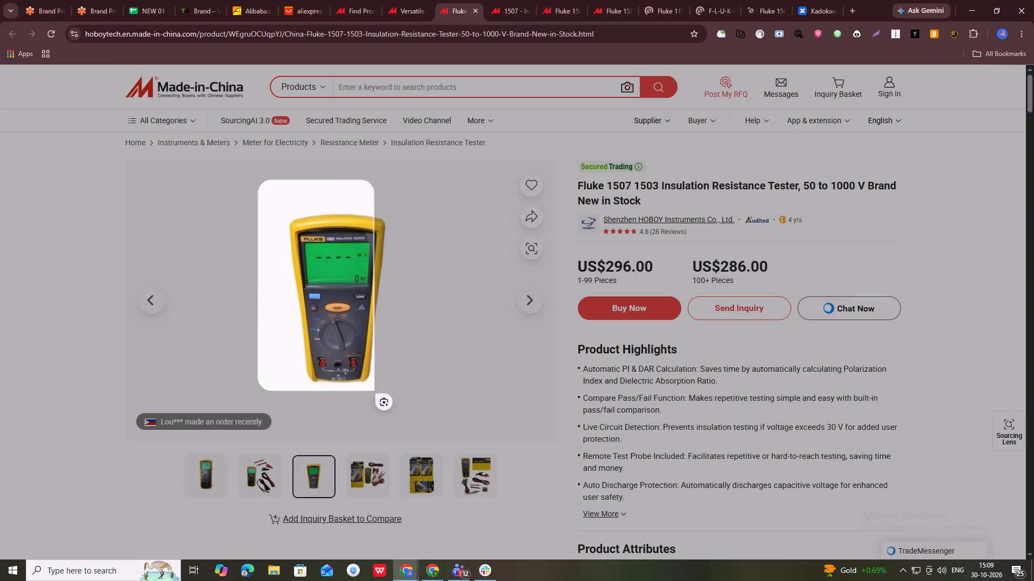
pyautogui.moveTo(374, 390); pyautogui.dragTo(421, 405)
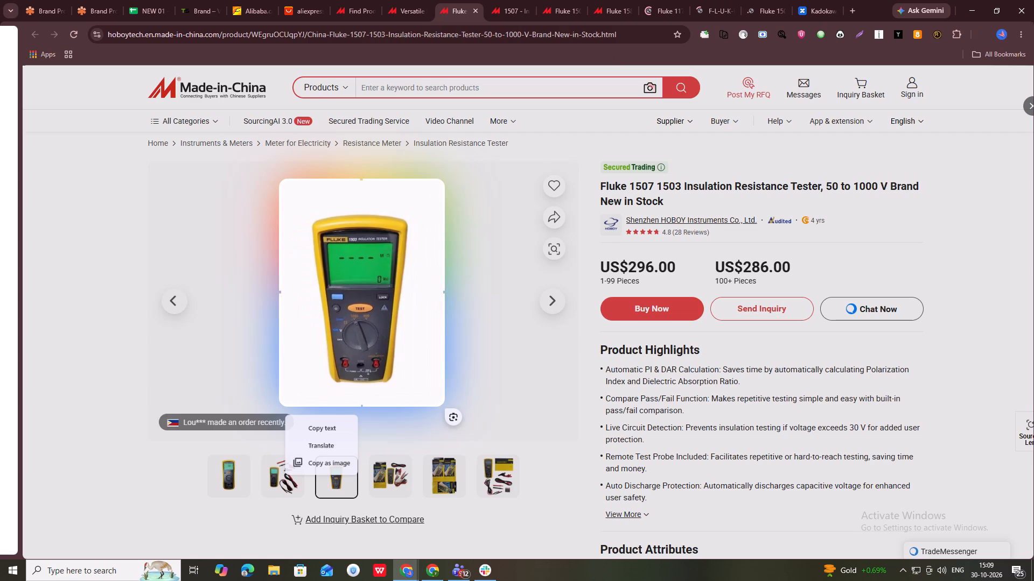
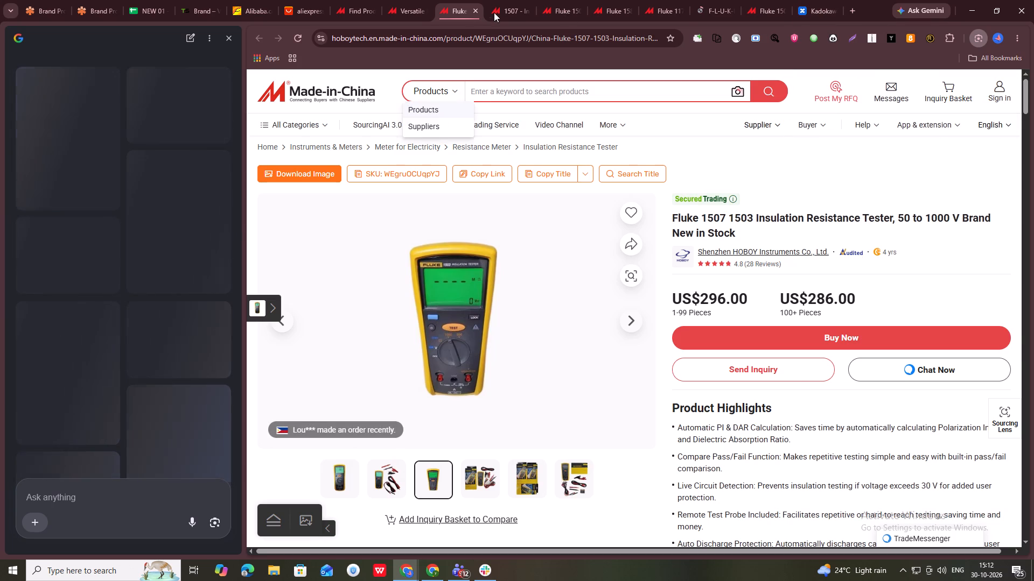
# Close the Fluke 1507 1503 Insulation Resistance Tester listing from Shenzhen HOBOY Instruments.
pyautogui.click(476, 8)
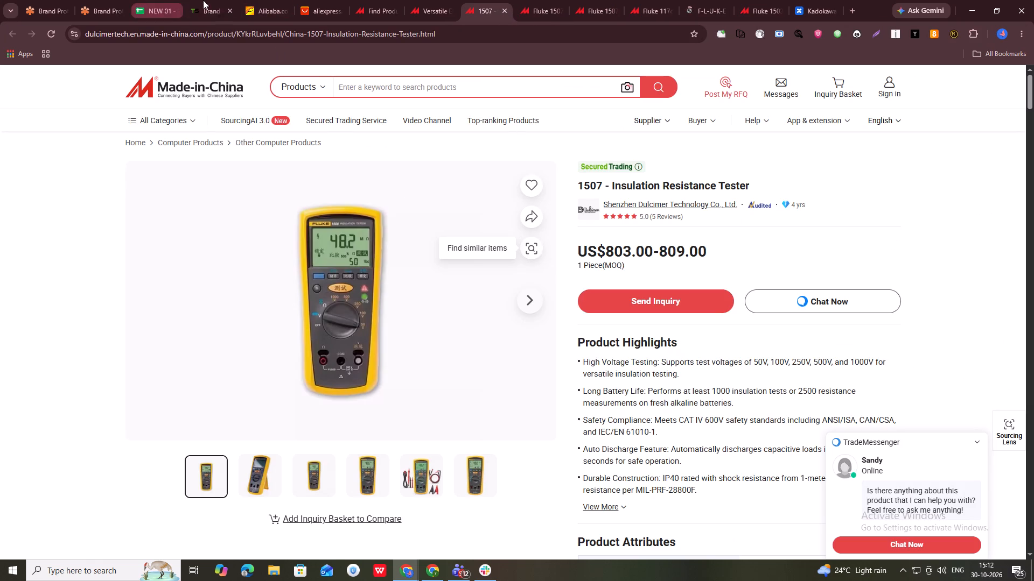
# Leave the Fluke10 image in the Red Points backoffice and filter the official images by assets Fluke - 9 - Testers and Fluke - 9 - Multimeters.
pyautogui.click(89, 0)
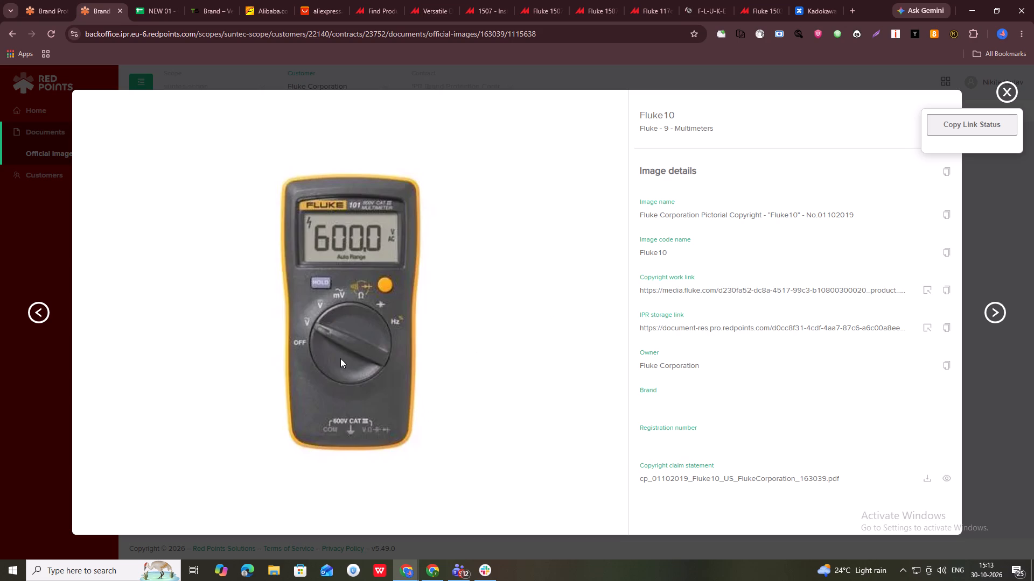
pyautogui.click(1010, 90)
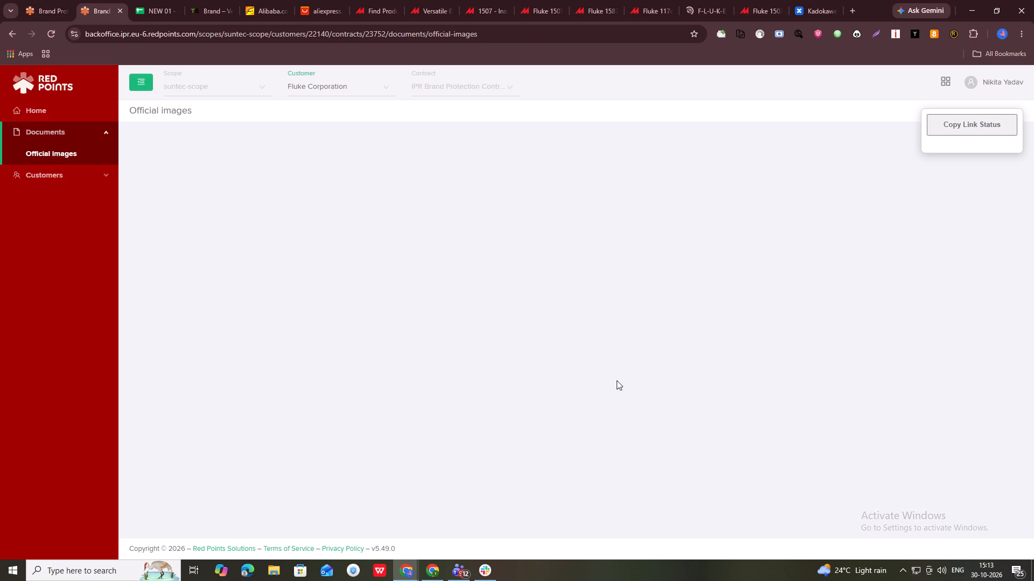
pyautogui.click(207, 183)
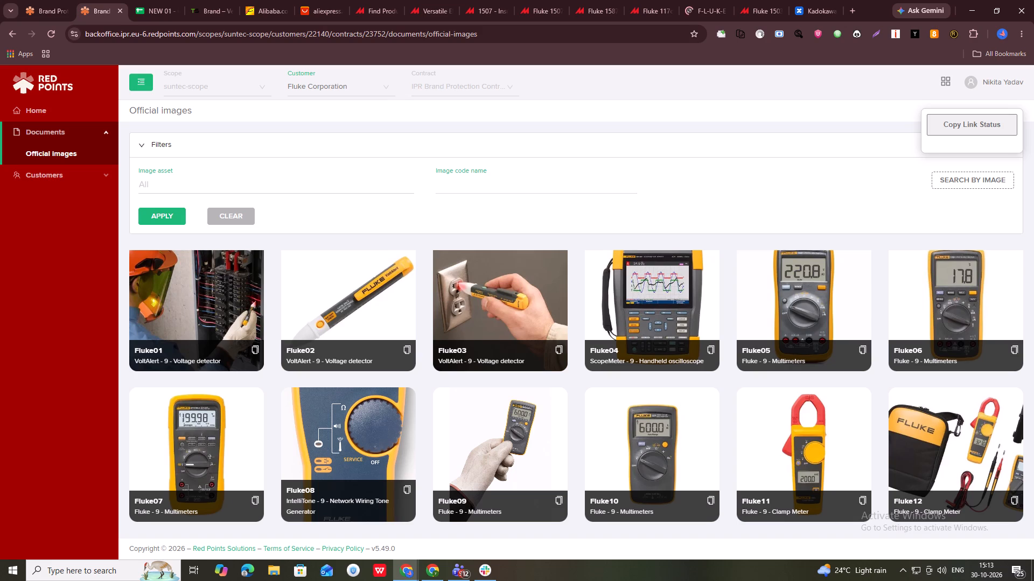
pyautogui.click(212, 185)
pyautogui.click(198, 221)
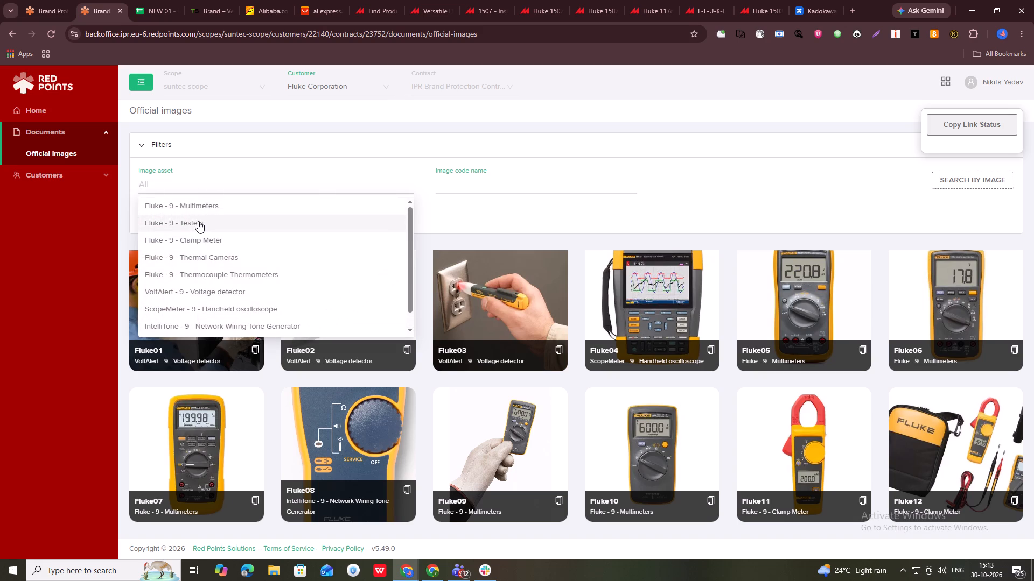
pyautogui.click(205, 207)
pyautogui.click(495, 212)
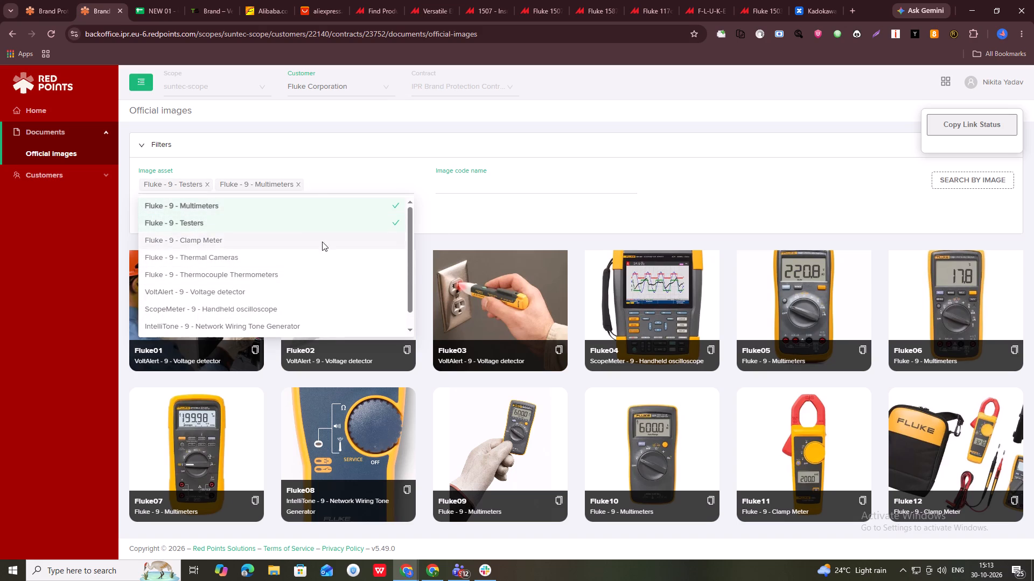
pyautogui.click(172, 219)
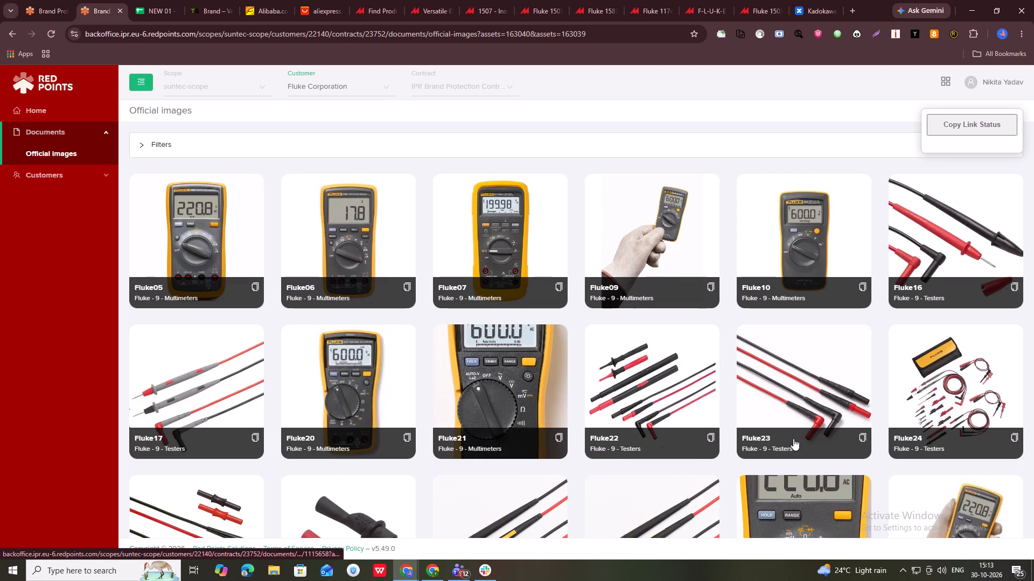
# Examine the filtered Fluke tester and multimeter official images, switching briefly to the Made-in-China image search page and back.
pyautogui.scroll(-3, 816, 434)
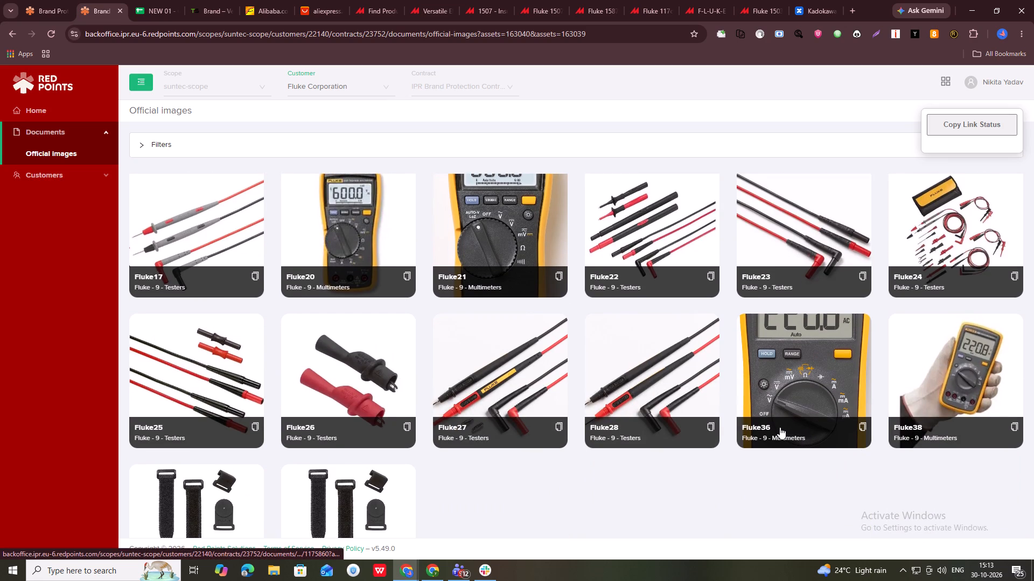
pyautogui.scroll(-2, 698, 424)
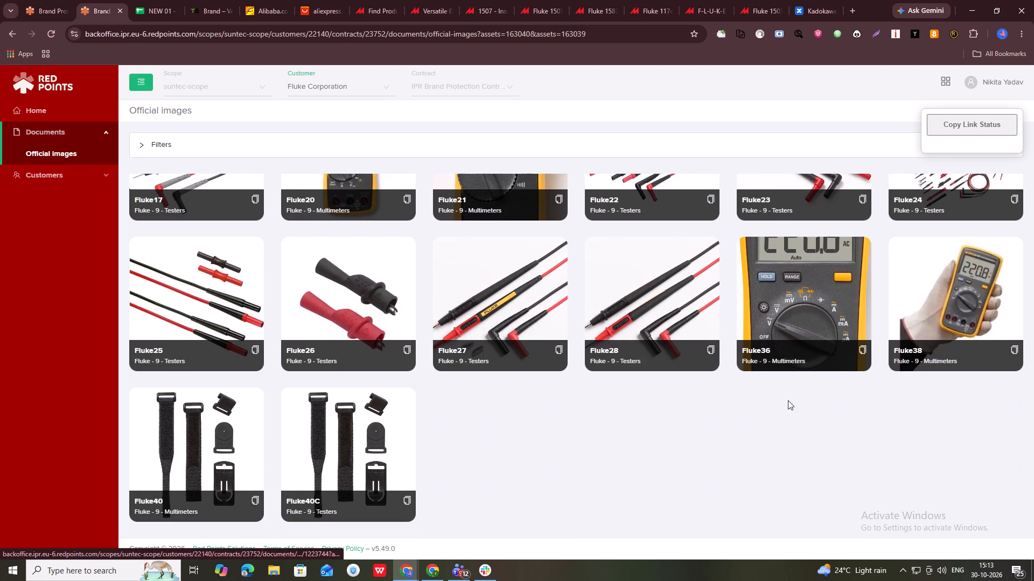
pyautogui.scroll(3, 662, 332)
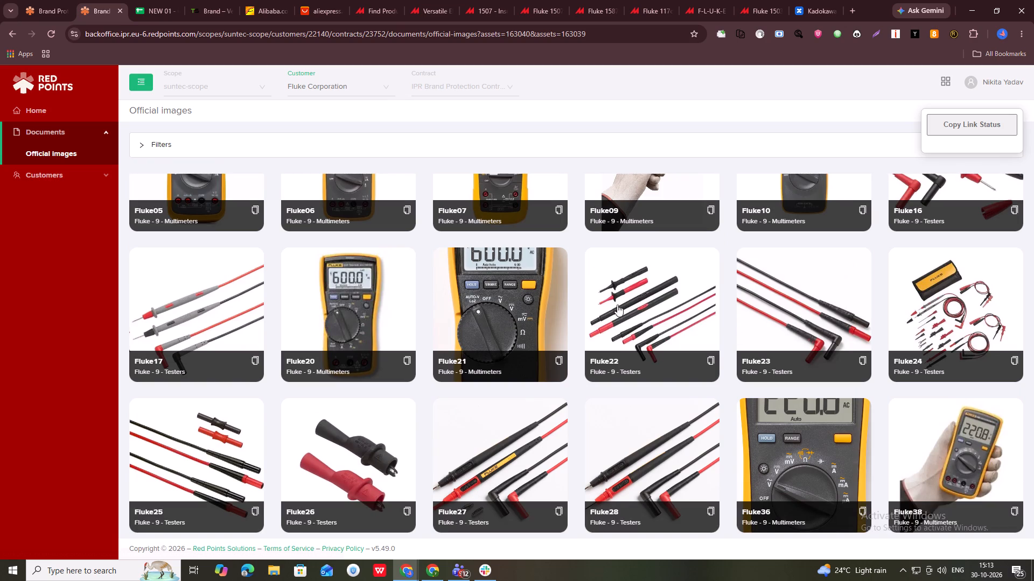
pyautogui.click(366, 0)
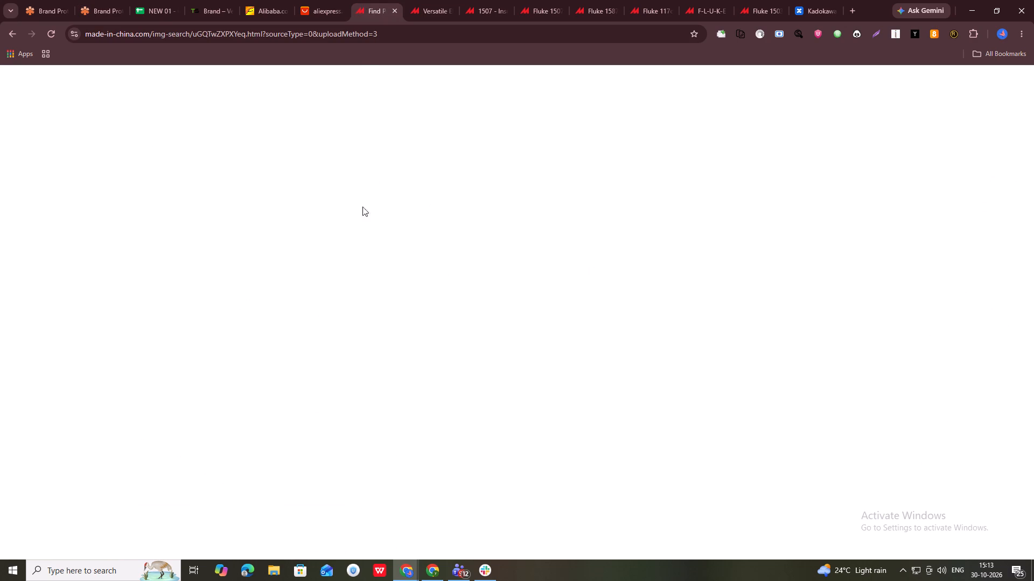
pyautogui.click(109, 0)
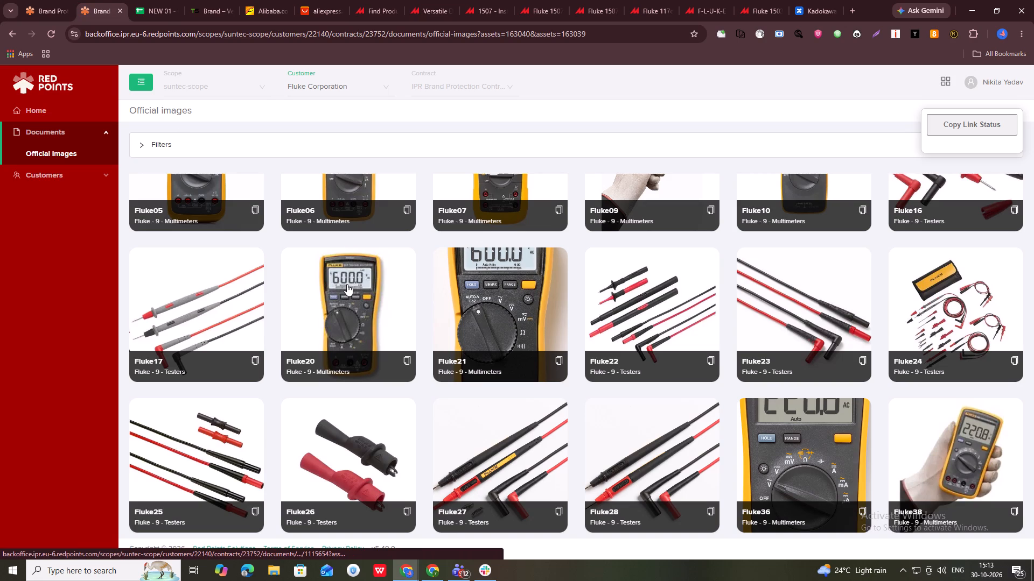
# Return to the Made-in-China image search results and review the product listings from the end of the page back to the beginning.
pyautogui.click(380, 0)
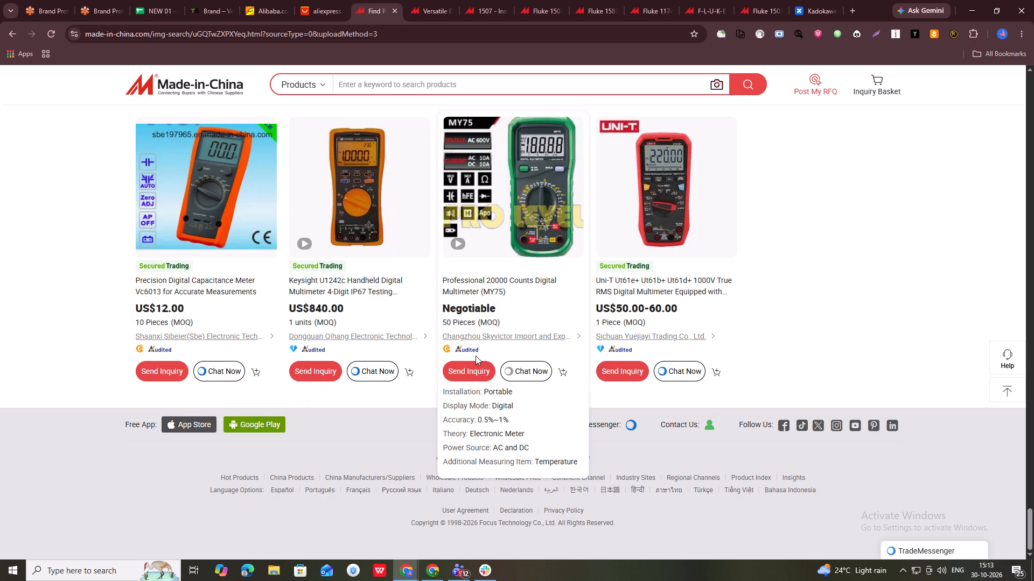
pyautogui.scroll(4, 642, 395)
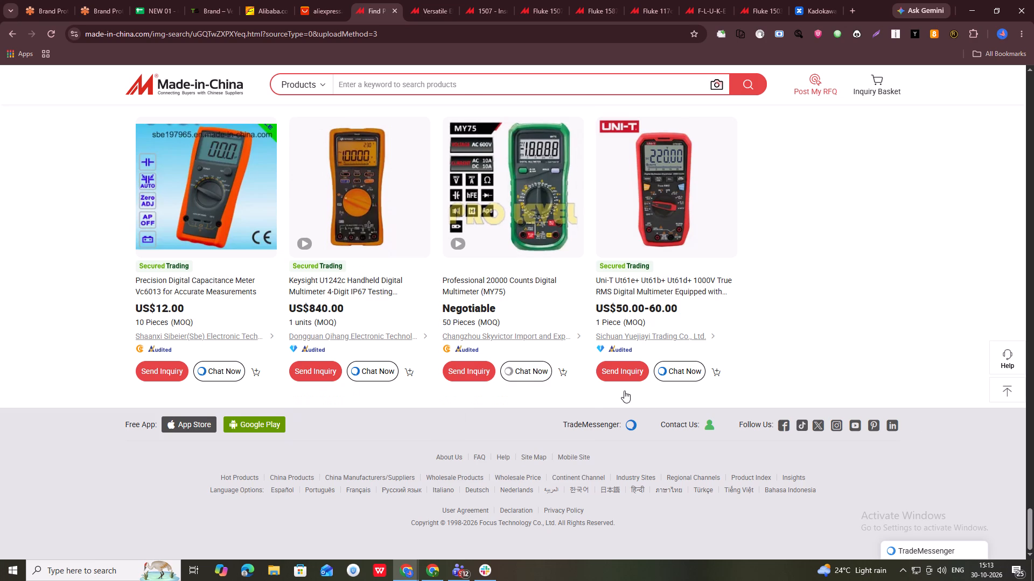
pyautogui.scroll(12, 624, 391)
pyautogui.scroll(18, 623, 390)
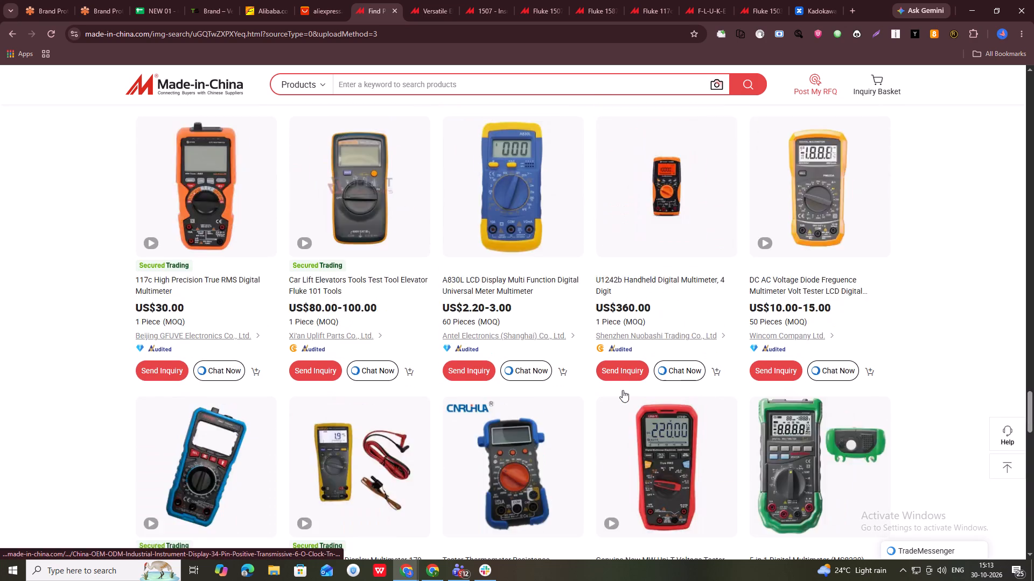
pyautogui.scroll(19, 623, 390)
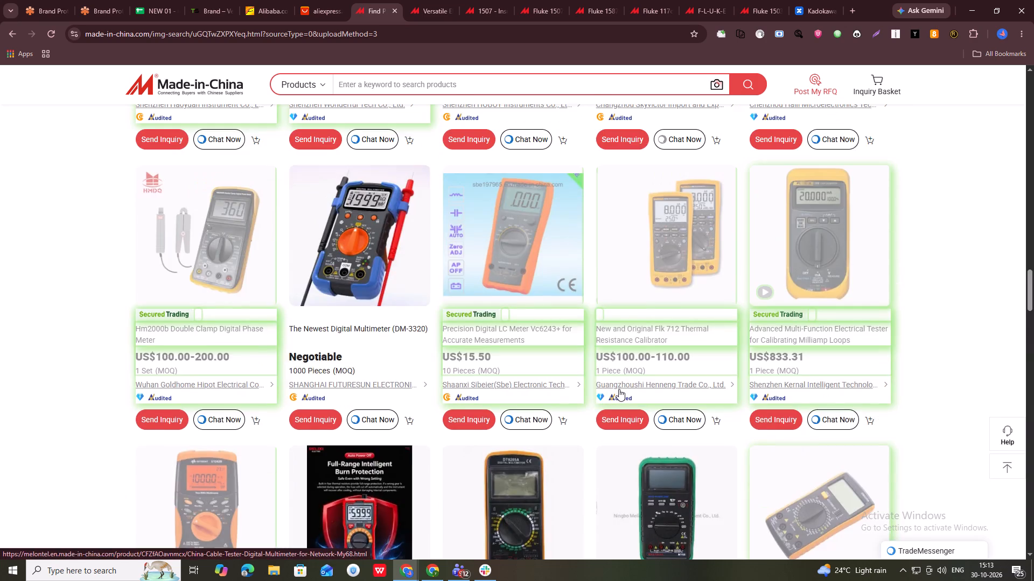
pyautogui.scroll(19, 619, 389)
pyautogui.scroll(10, 617, 388)
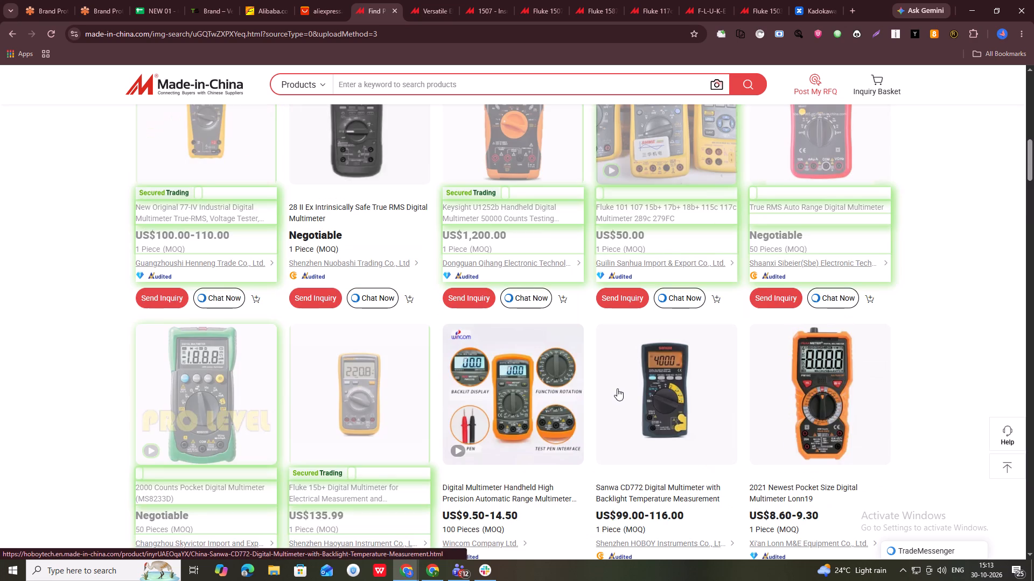
pyautogui.scroll(19, 617, 388)
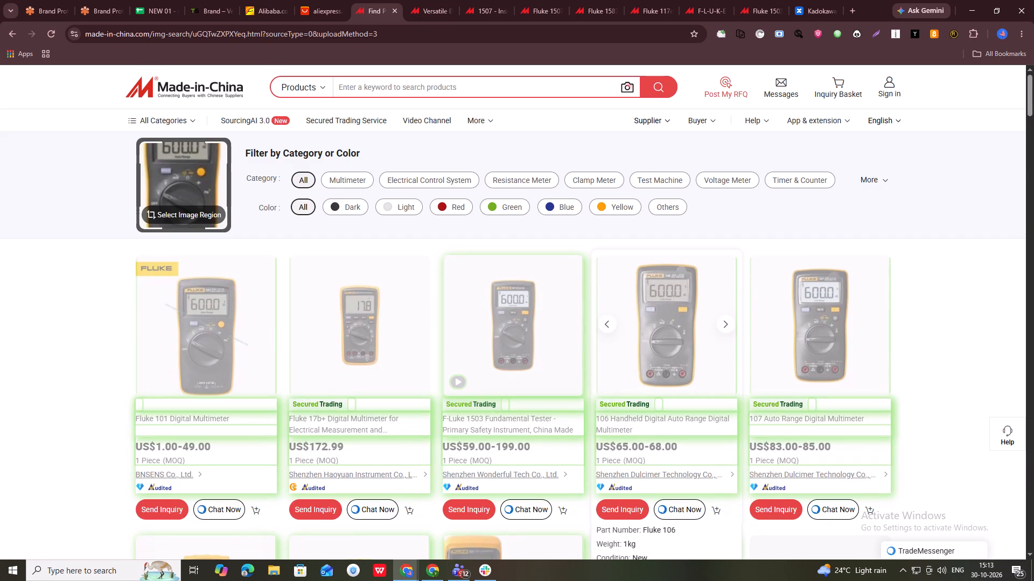
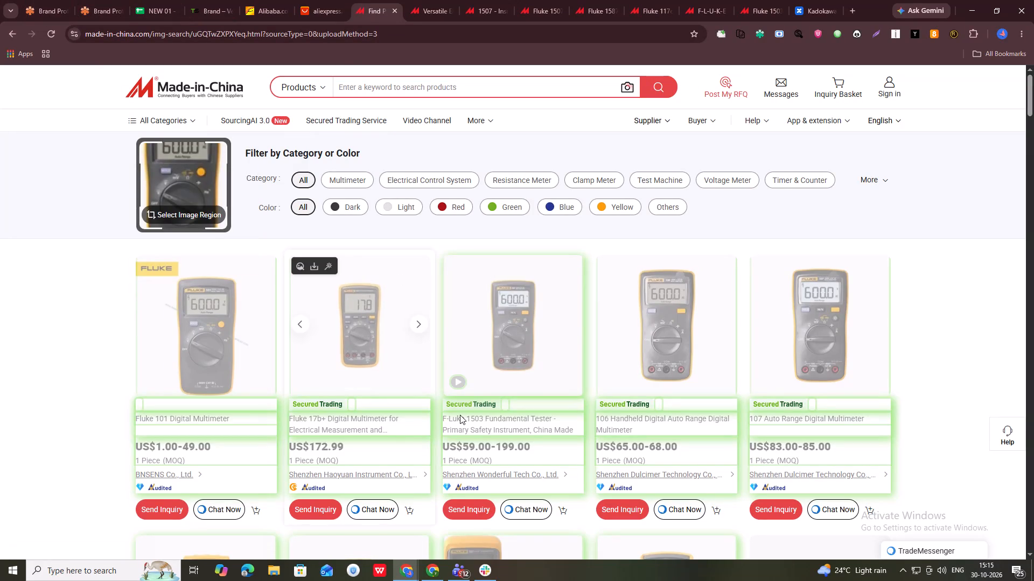
# Review the Made-in-China image search results from the start of the page and check the Fluke official images in Red Points.
pyautogui.scroll(4, 261, 409)
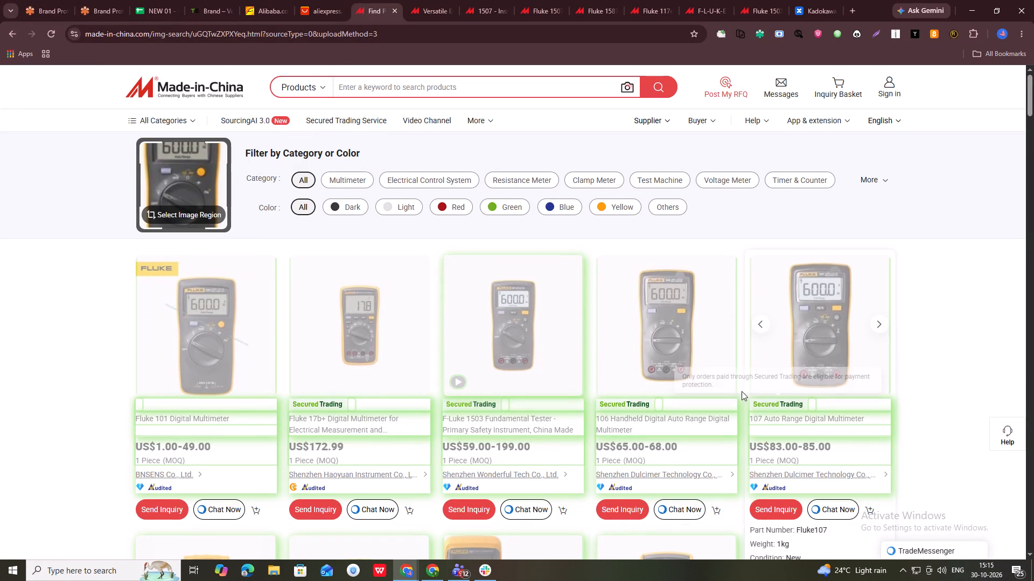
pyautogui.scroll(-5, 649, 385)
pyautogui.scroll(-13, 536, 391)
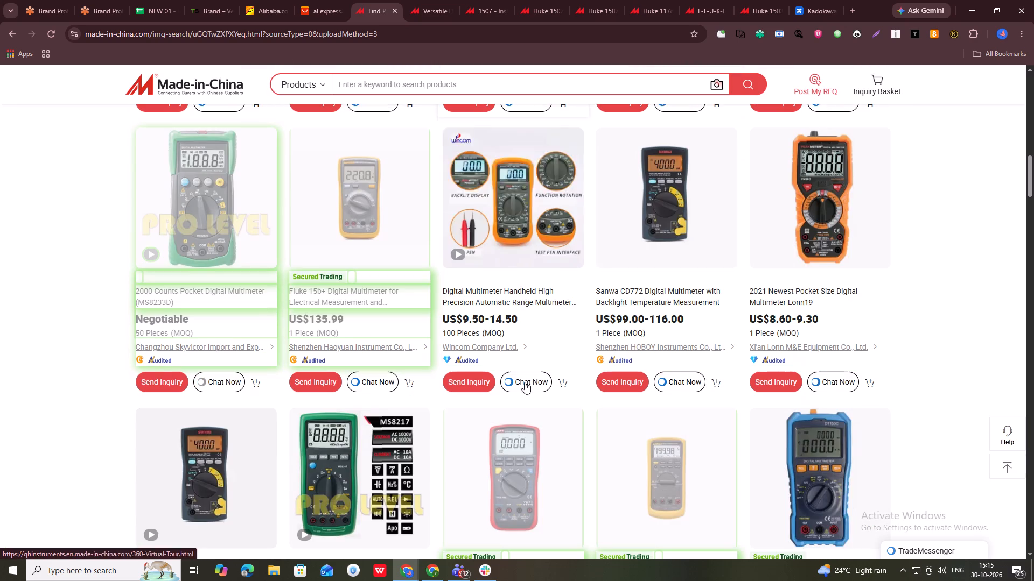
pyautogui.scroll(-5, 730, 255)
pyautogui.scroll(-5, 745, 305)
pyautogui.scroll(-5, 598, 316)
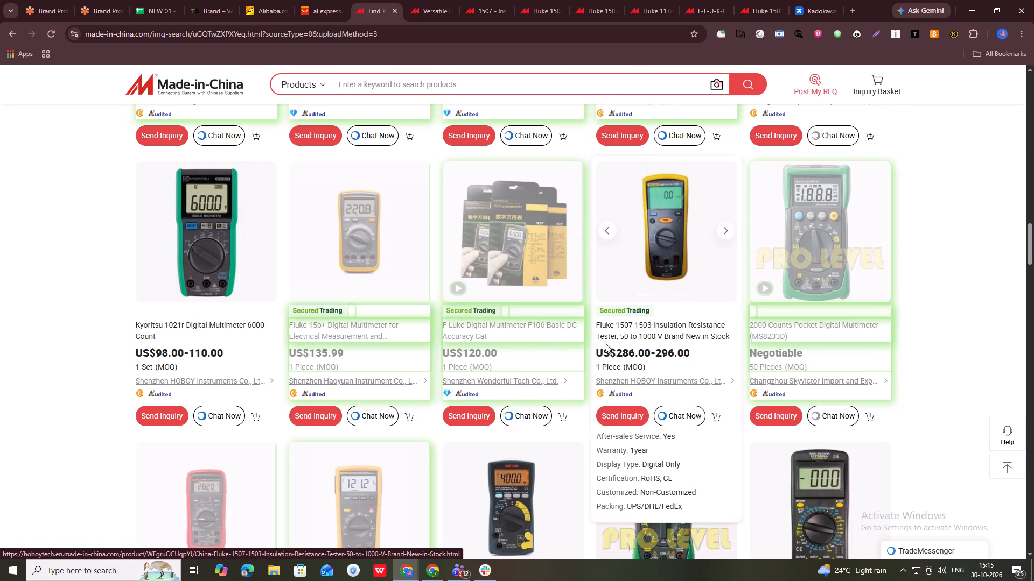
pyautogui.scroll(-4, 695, 341)
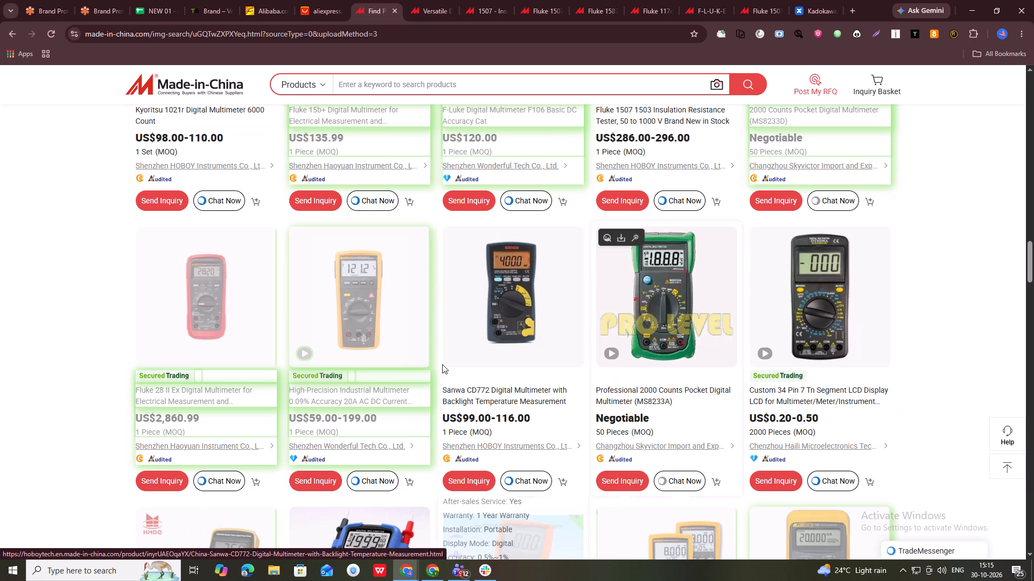
pyautogui.scroll(-5, 404, 337)
pyautogui.scroll(6, 661, 318)
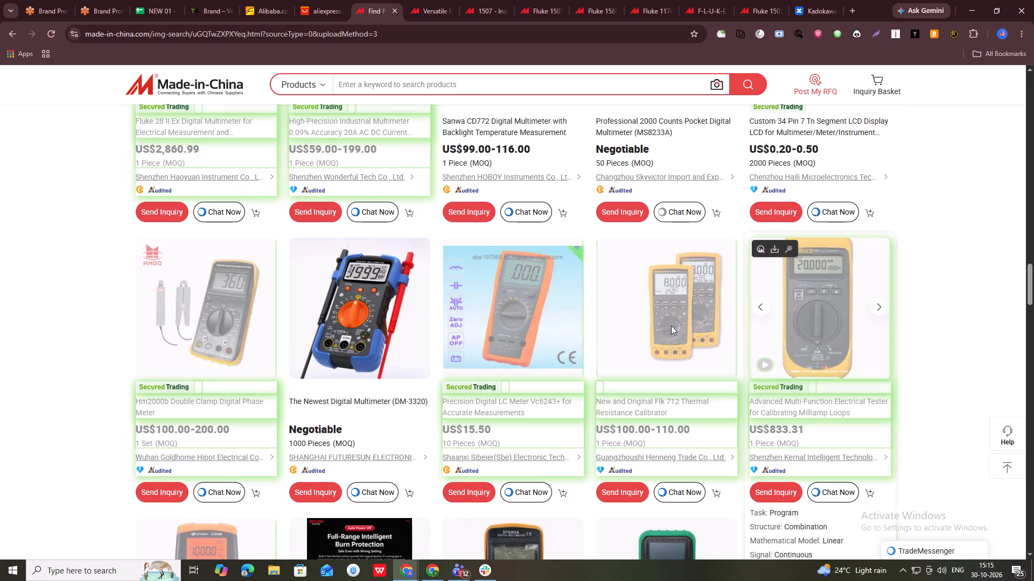
pyautogui.scroll(-11, 661, 318)
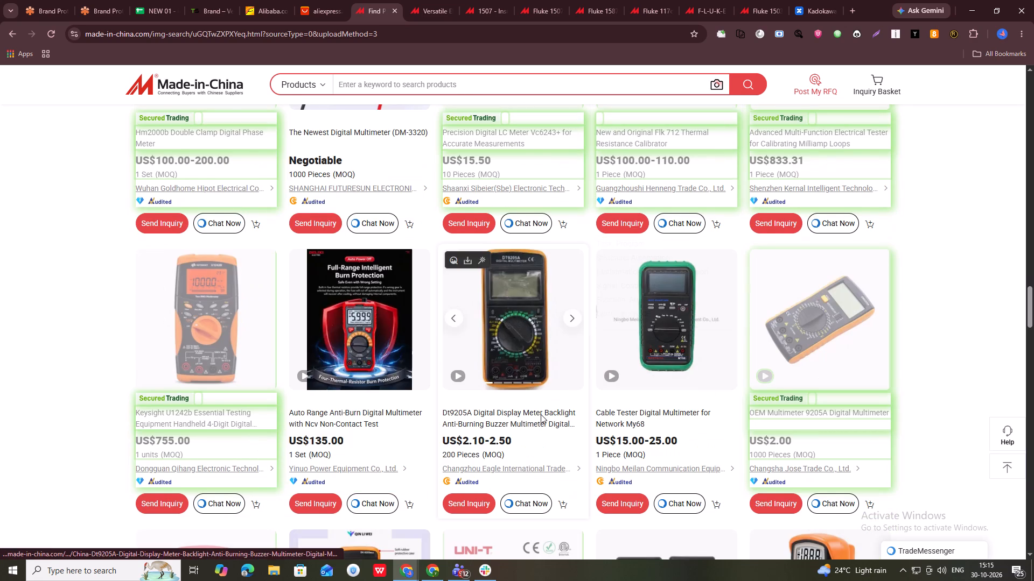
pyautogui.scroll(-5, 840, 370)
pyautogui.scroll(-6, 596, 436)
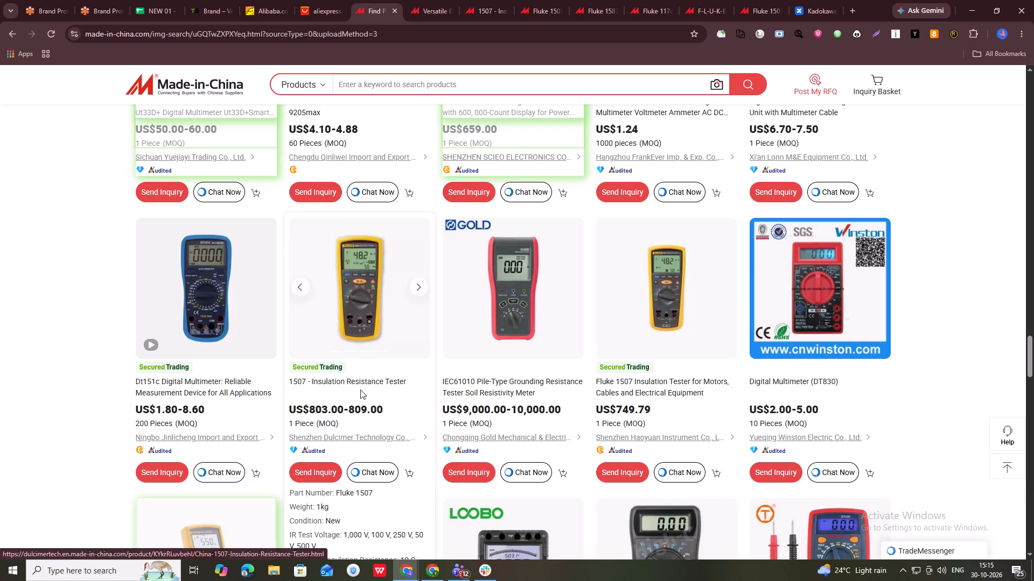
pyautogui.click(126, 0)
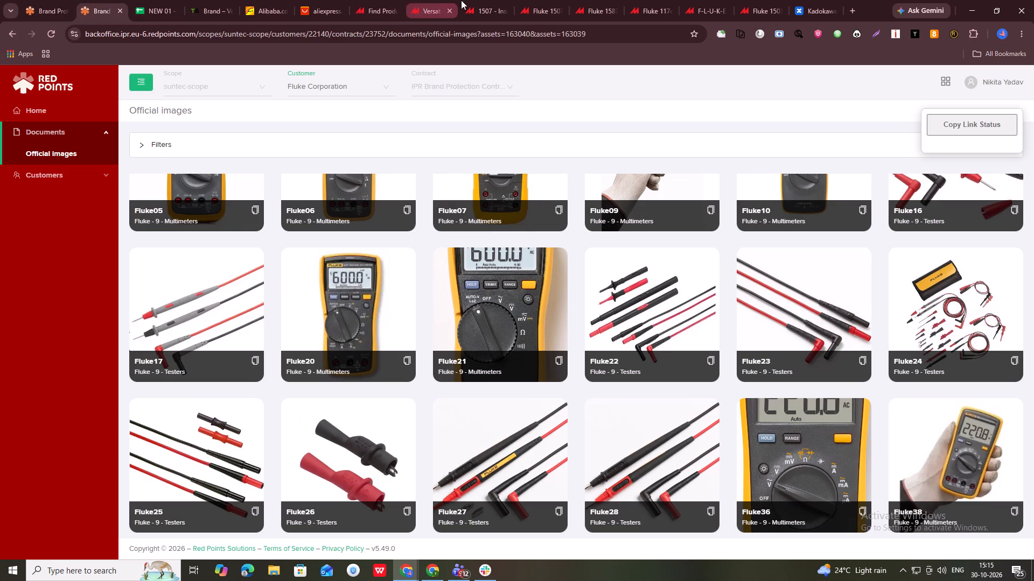
# Ask Google Lens "is it multimeter?" about the 1507 - Insulation Resistance Tester listing from Shenzhen Dulcimer Technology.
pyautogui.click(486, 0)
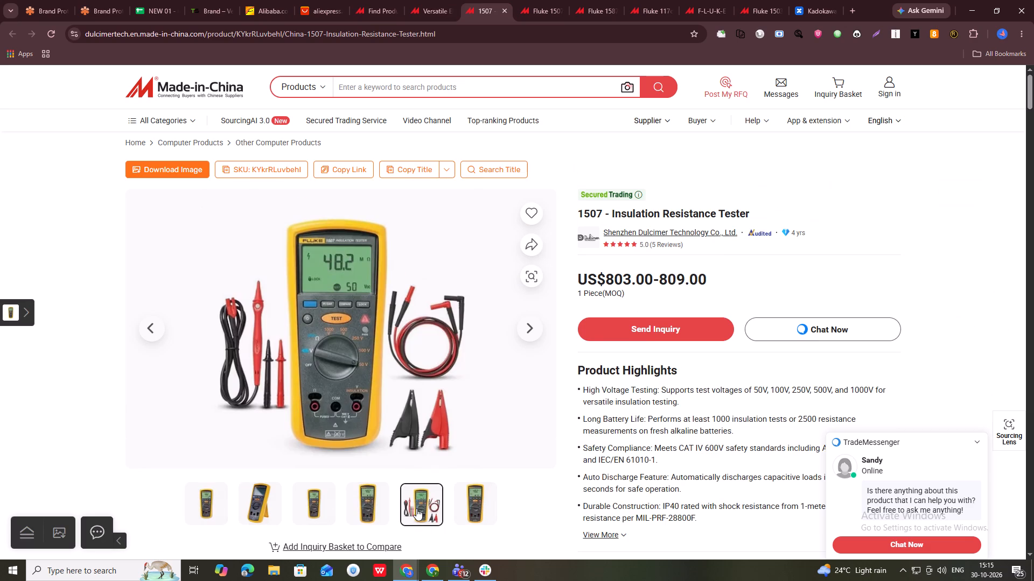
pyautogui.rightClick(334, 323)
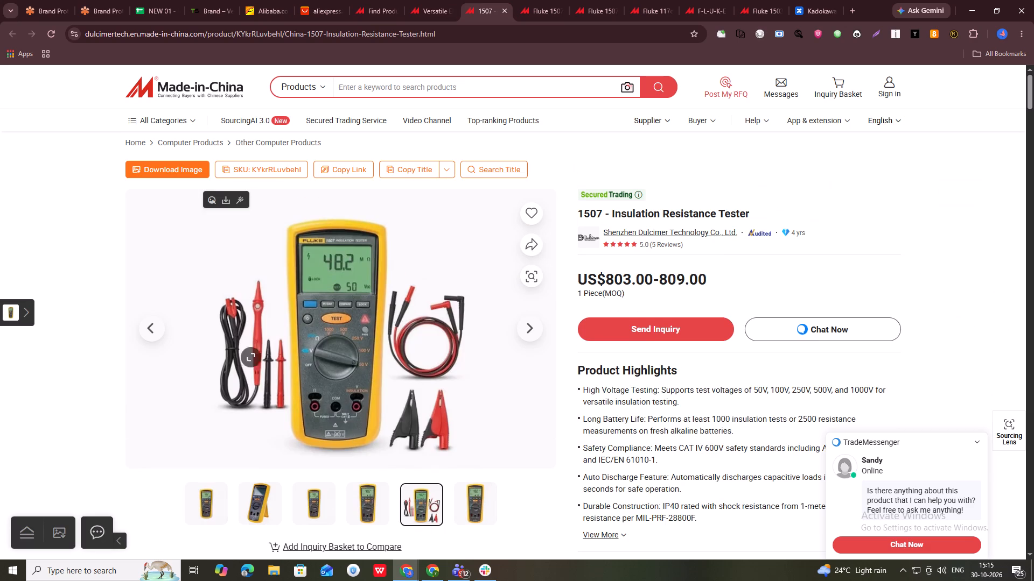
pyautogui.rightClick(173, 241)
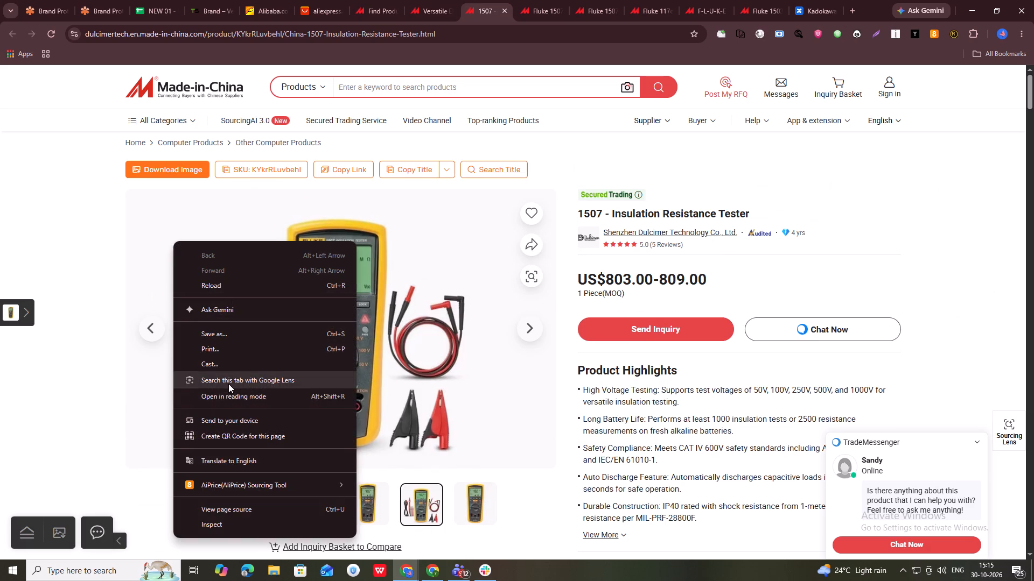
pyautogui.click(232, 380)
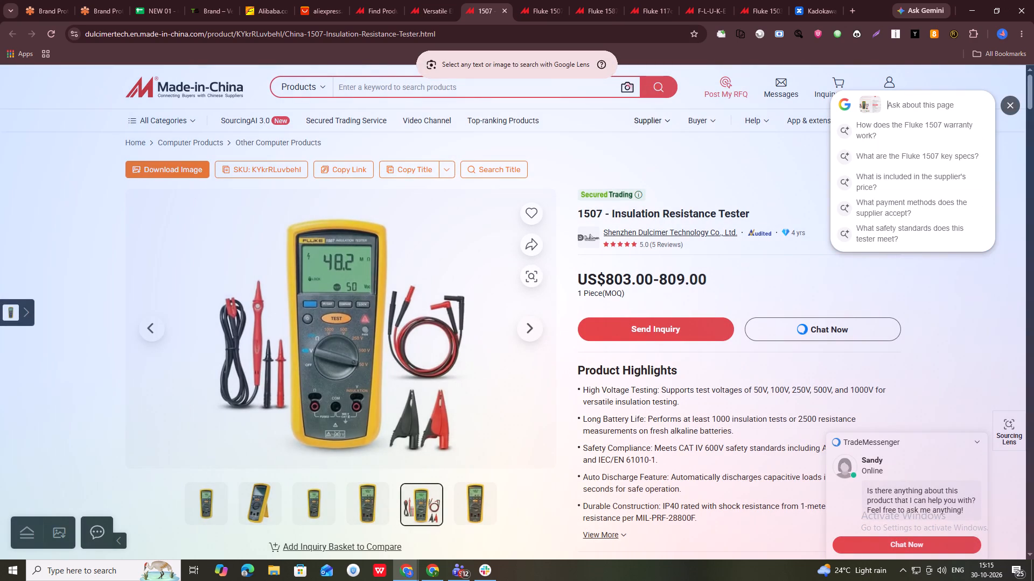
pyautogui.write('is')
pyautogui.press('space')
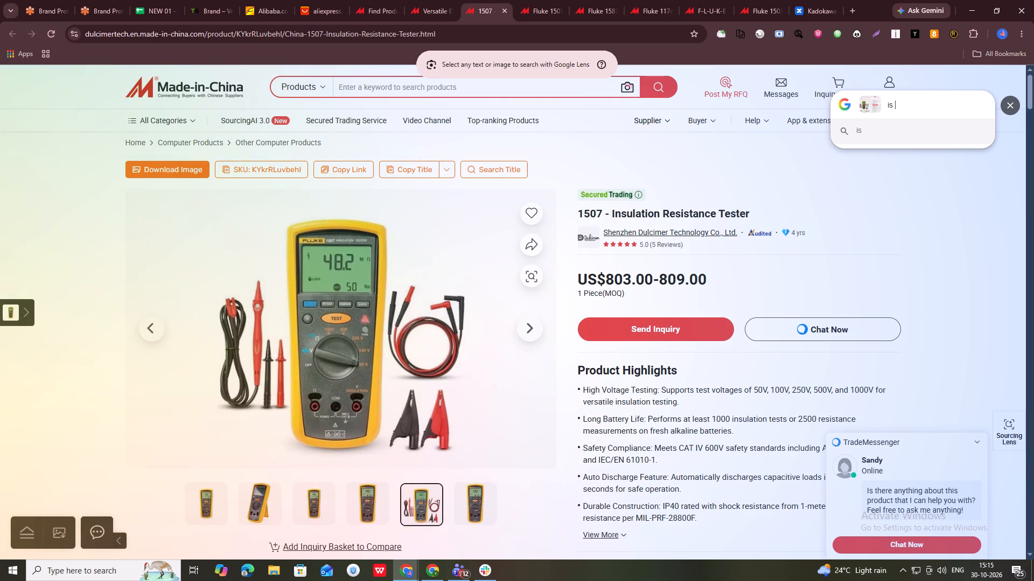
pyautogui.write('it')
pyautogui.press('space')
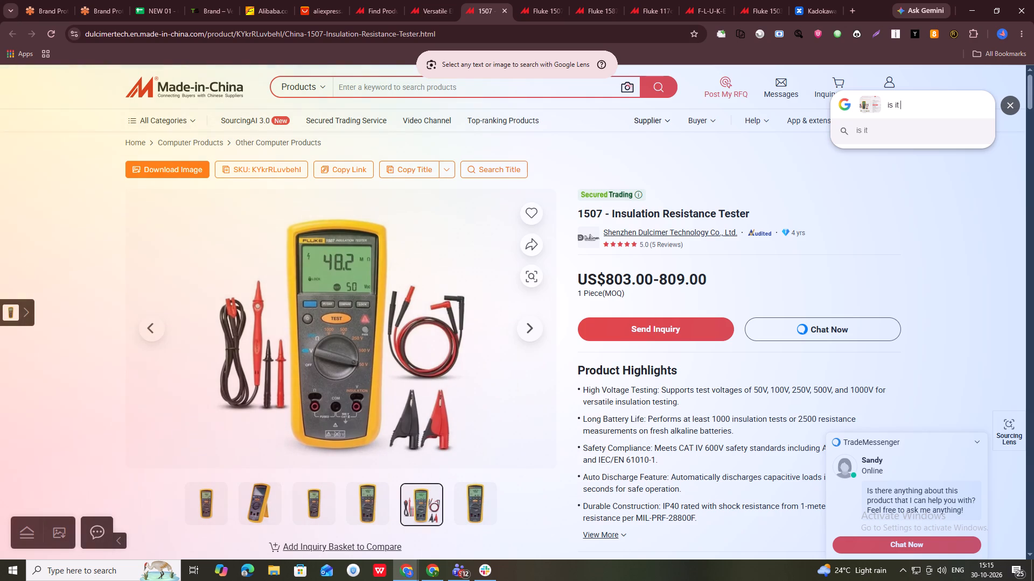
pyautogui.write('multimeter')
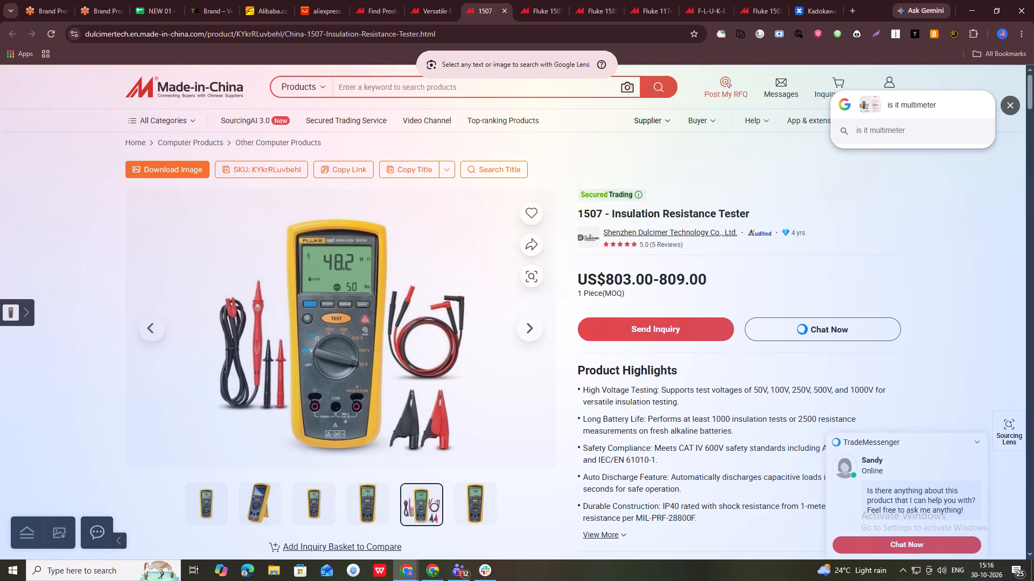
pyautogui.hotkey('shift', '?')
pyautogui.press('Return')
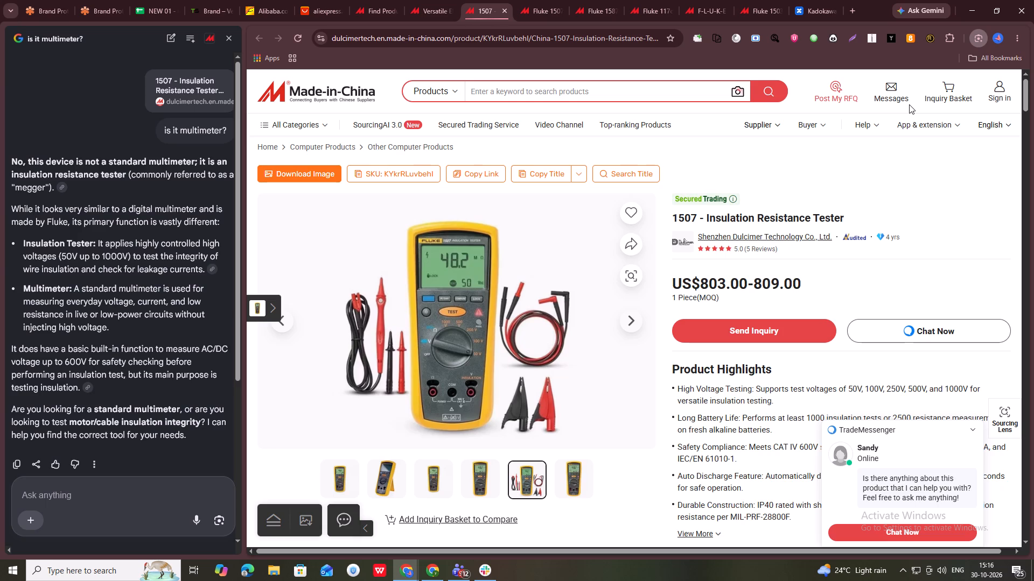
# View the multimeter-and-phone photo in the Fluke 1587C FC Insulation Multimeter listing and return to the Dulcimer 1507 listing.
pyautogui.click(575, 0)
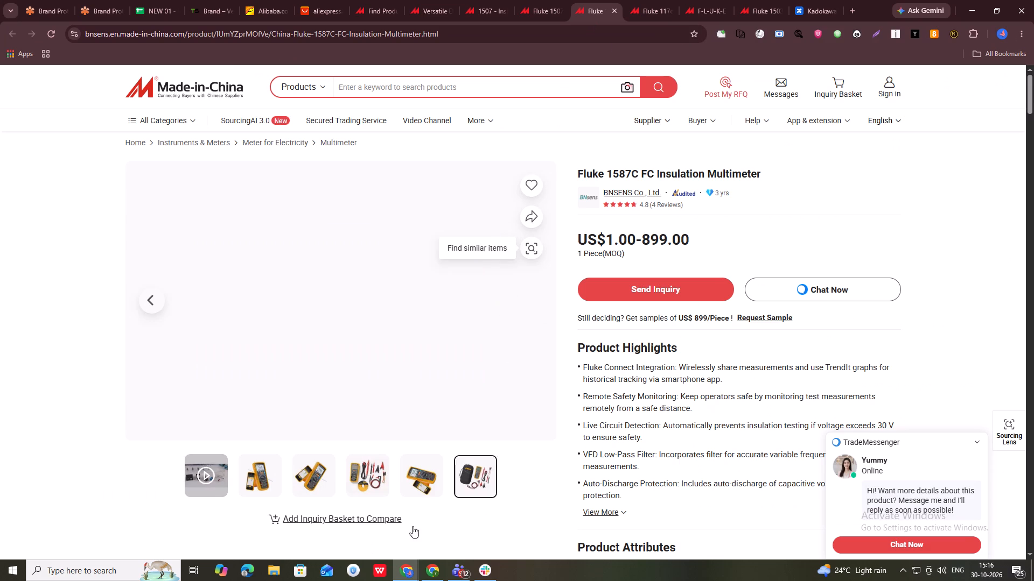
pyautogui.click(258, 481)
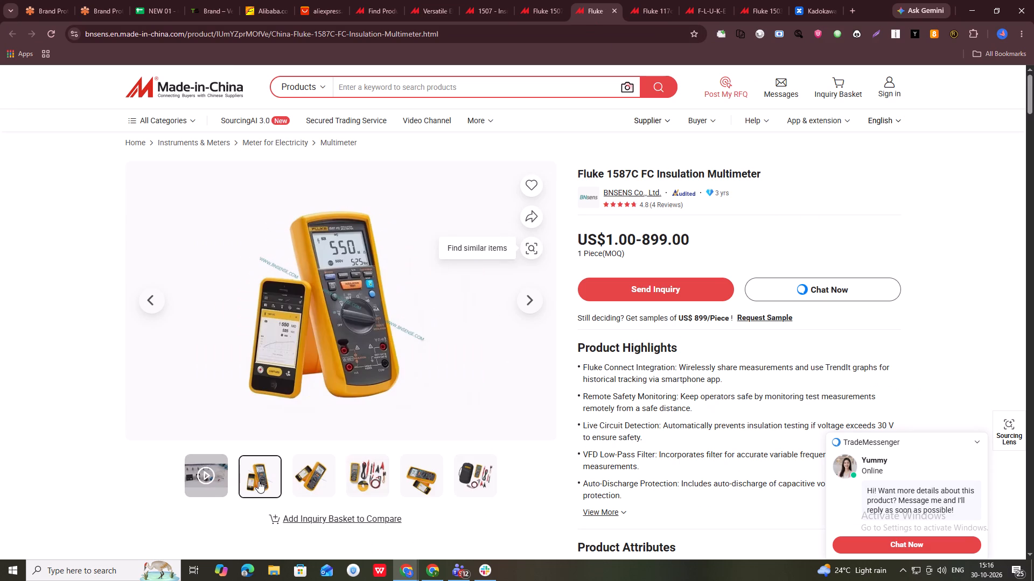
pyautogui.click(497, 0)
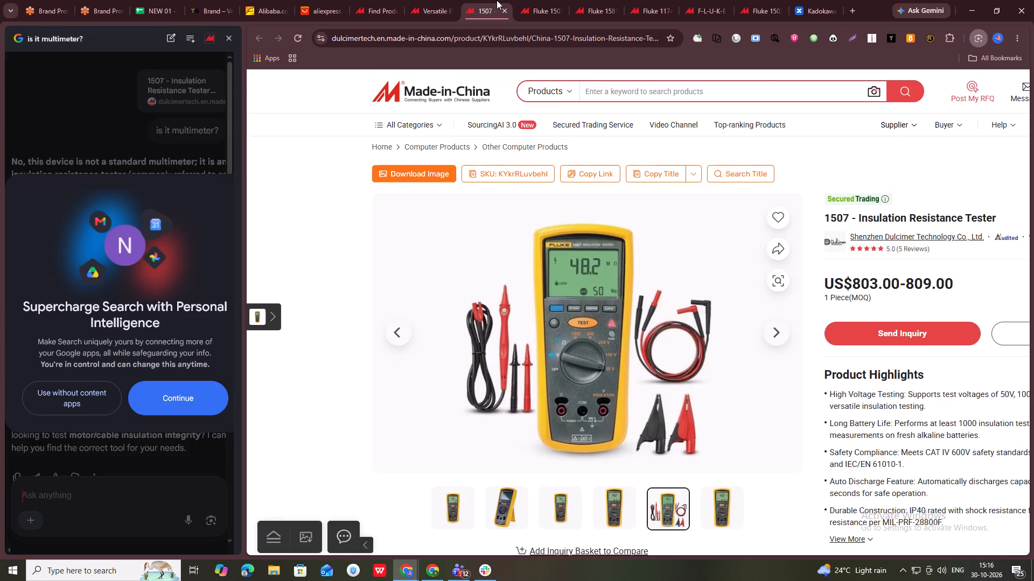
# Ask Google Lens "is it multimeter?" about the tilted tester photo in the Versatile Electrical Tester listing, and dismiss the answer.
pyautogui.click(449, 0)
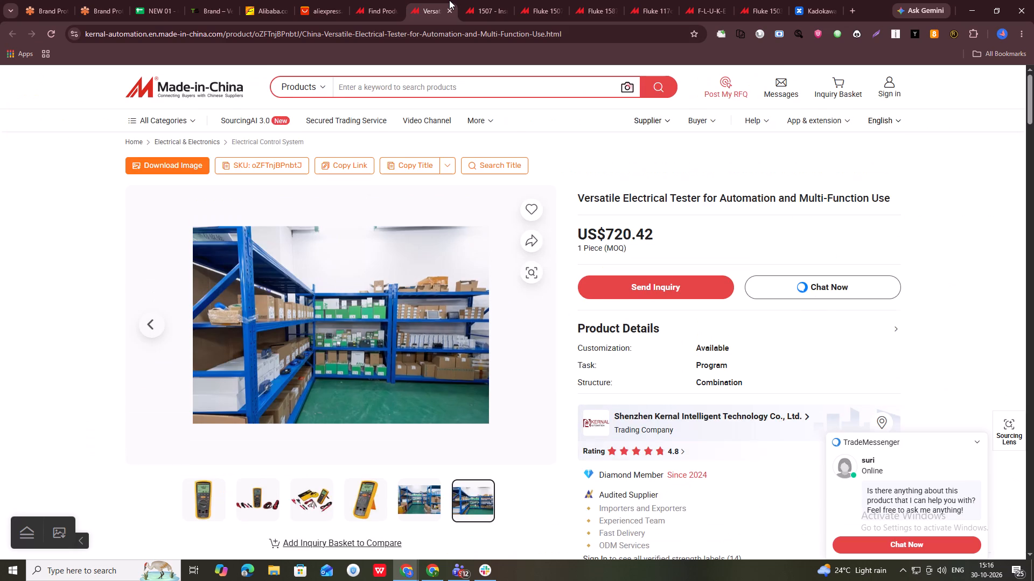
pyautogui.click(362, 499)
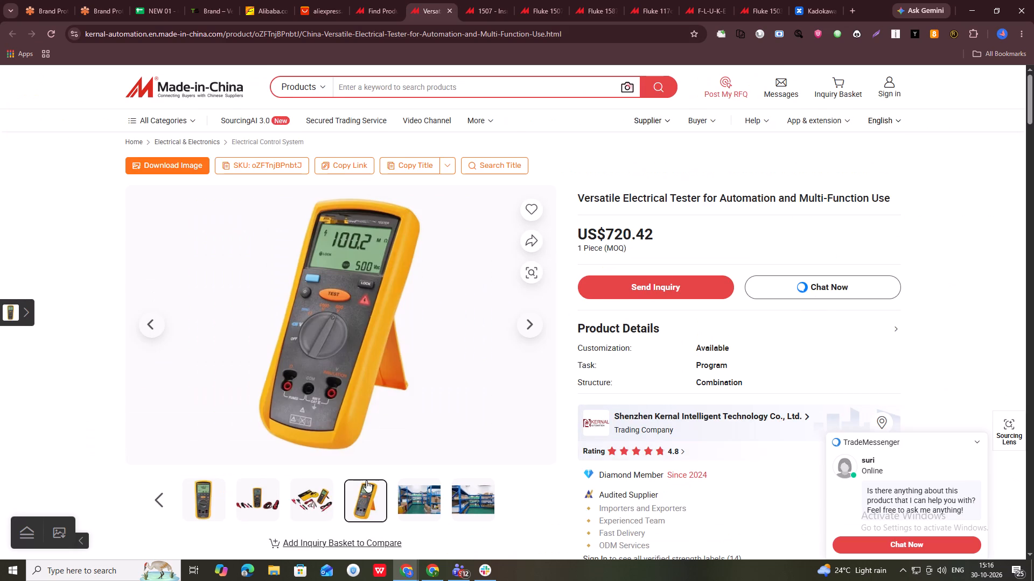
pyautogui.rightClick(327, 297)
pyautogui.rightClick(192, 234)
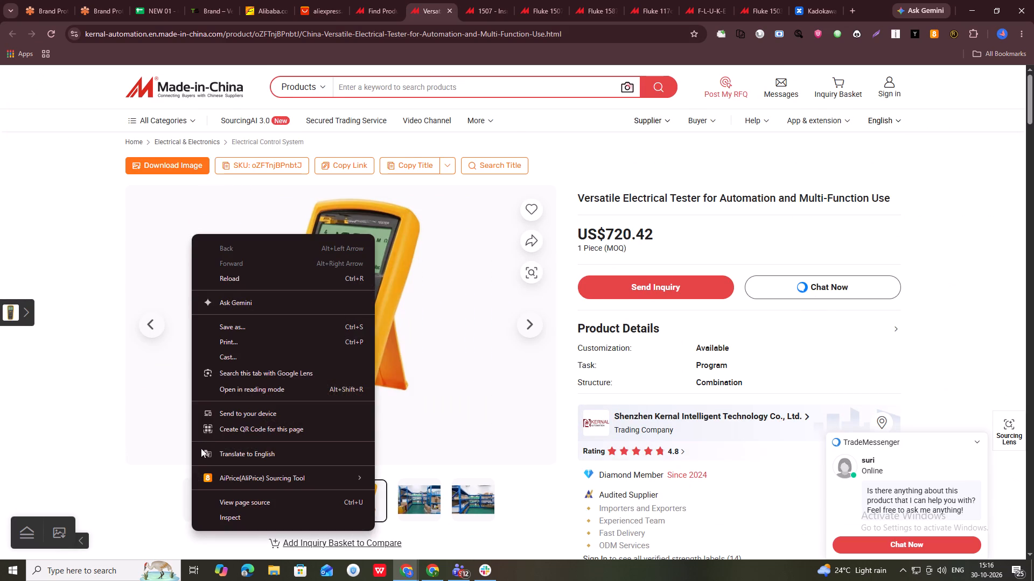
pyautogui.click(230, 372)
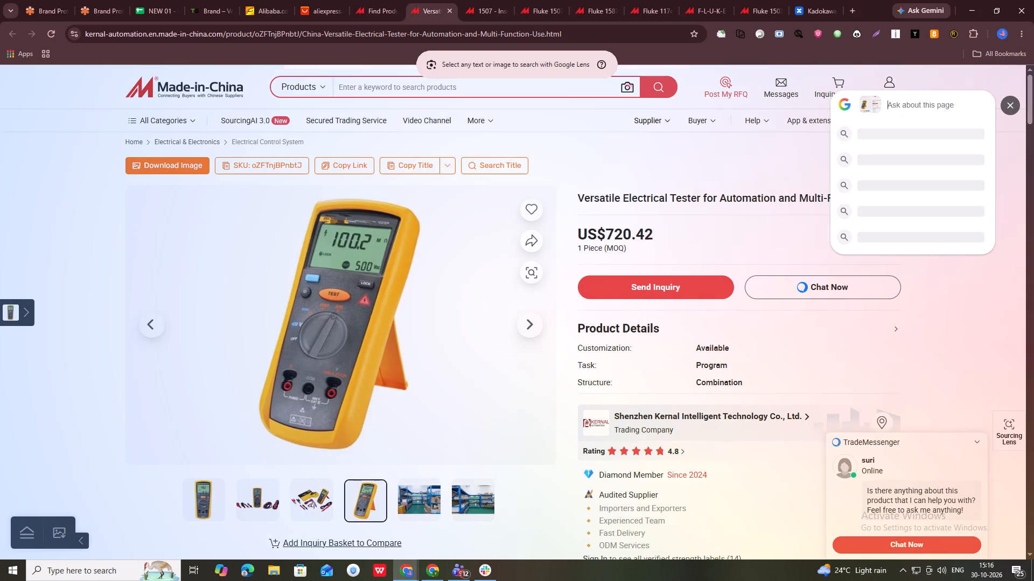
pyautogui.click(917, 107)
pyautogui.write('is it multimeter')
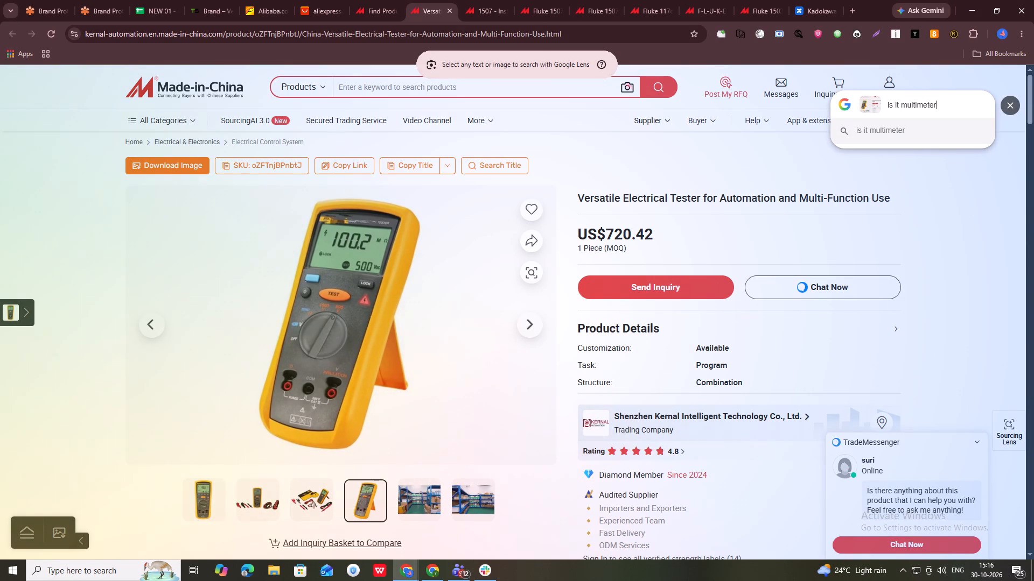
pyautogui.hotkey('shift', '?')
pyautogui.press('Return')
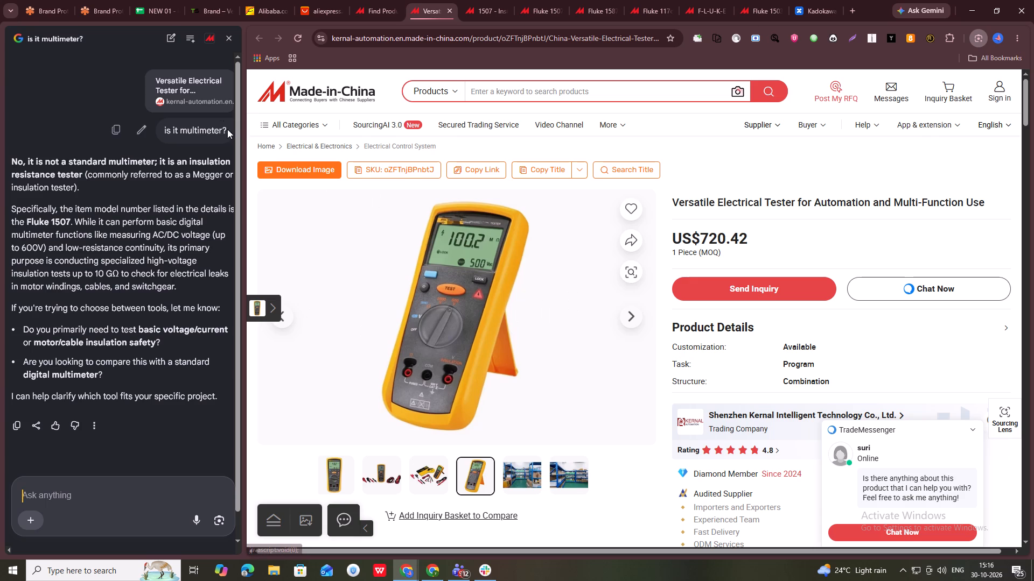
pyautogui.click(227, 38)
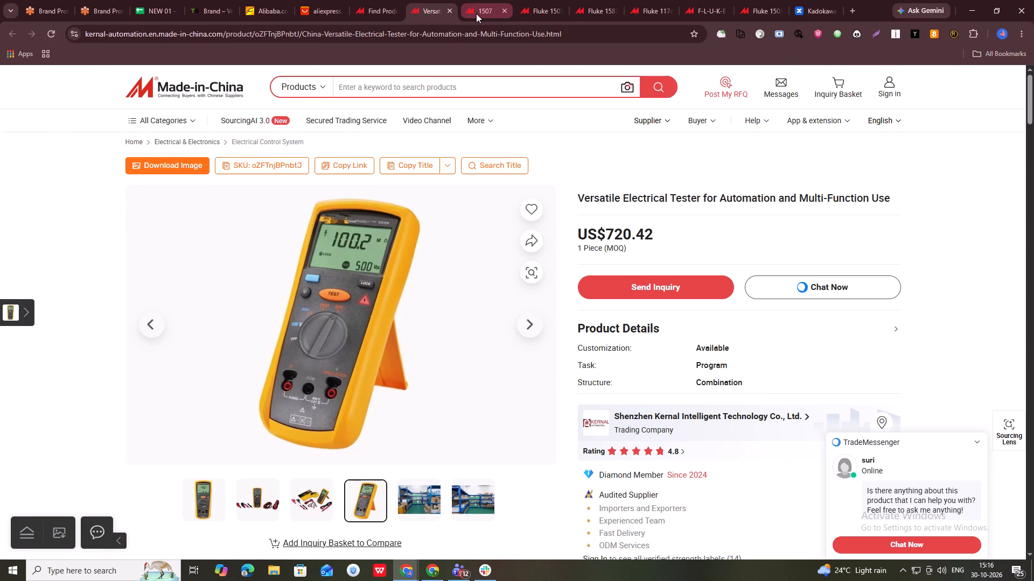
# Close the Versatile Electrical Tester listing and the 1507 - Insulation Resistance Tester listing from Shenzhen Dulcimer Technology.
pyautogui.click(448, 8)
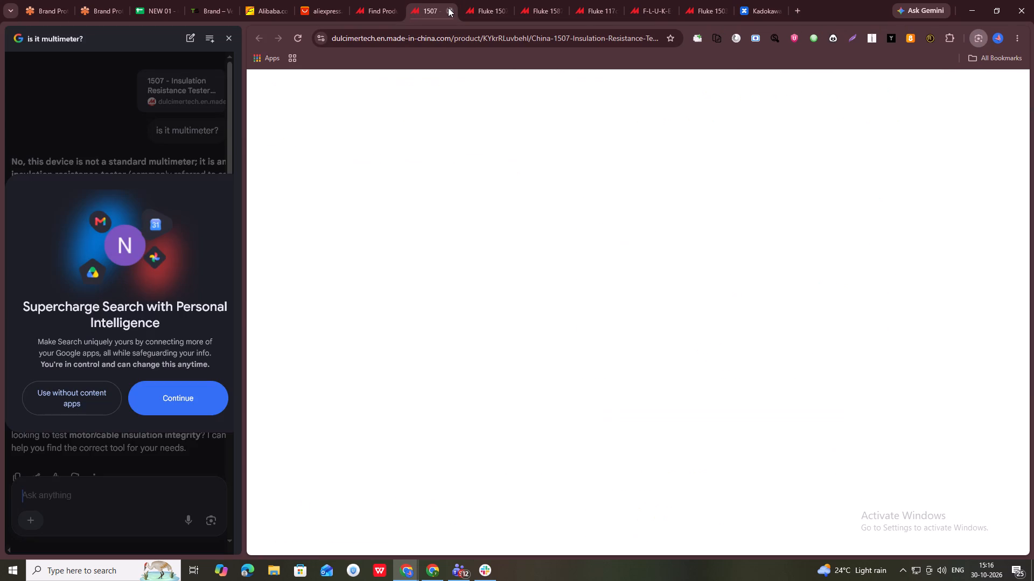
pyautogui.click(448, 8)
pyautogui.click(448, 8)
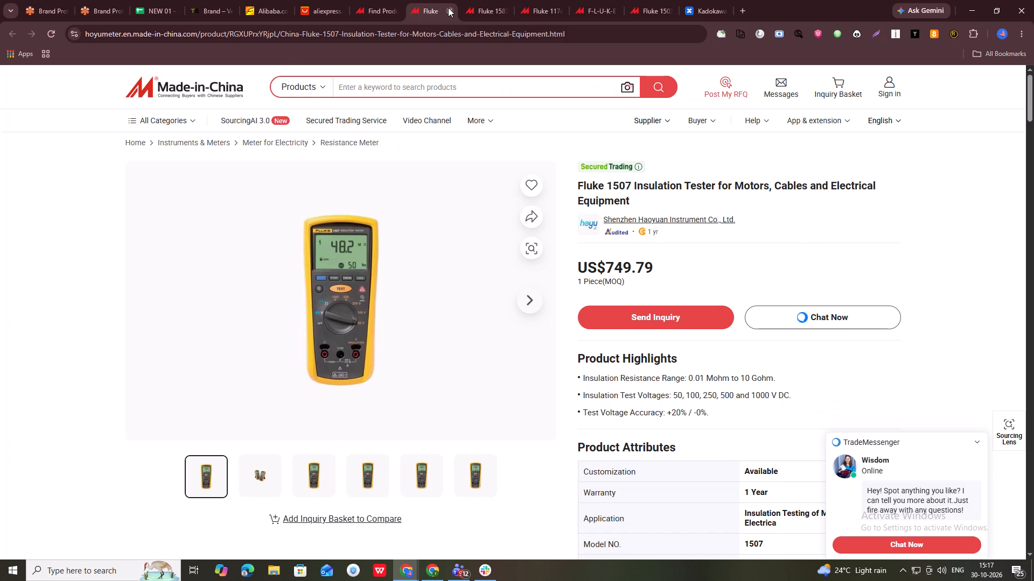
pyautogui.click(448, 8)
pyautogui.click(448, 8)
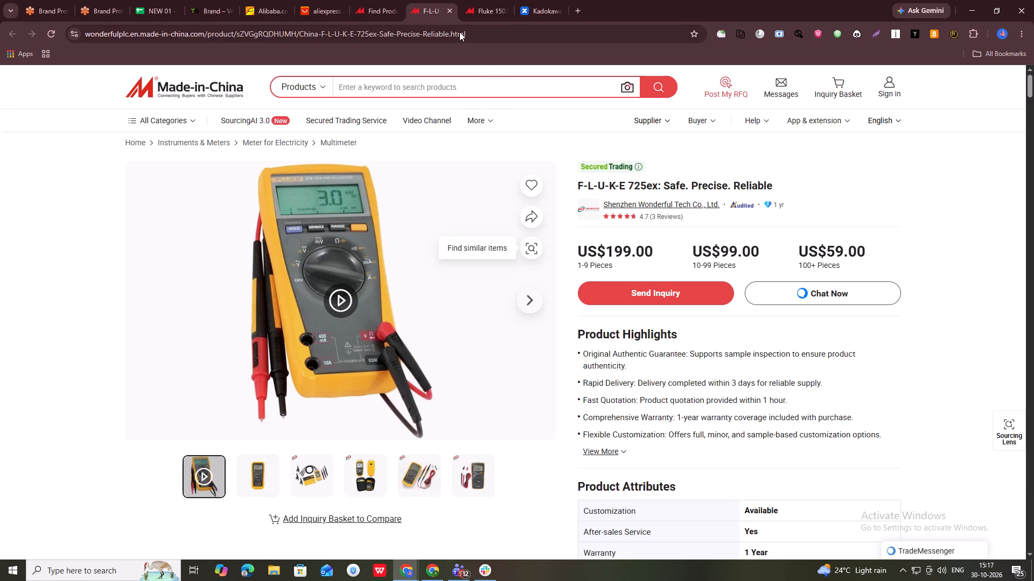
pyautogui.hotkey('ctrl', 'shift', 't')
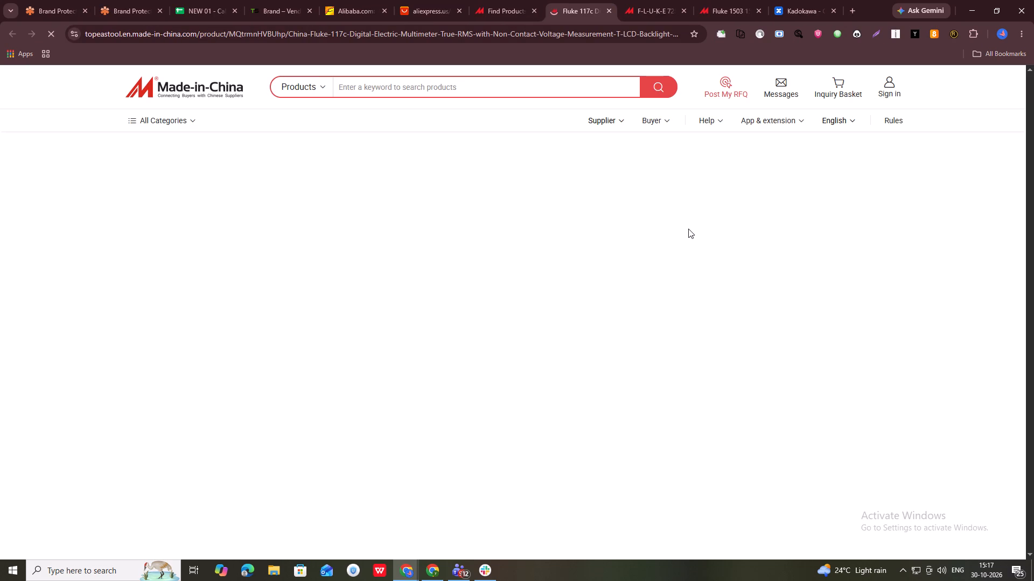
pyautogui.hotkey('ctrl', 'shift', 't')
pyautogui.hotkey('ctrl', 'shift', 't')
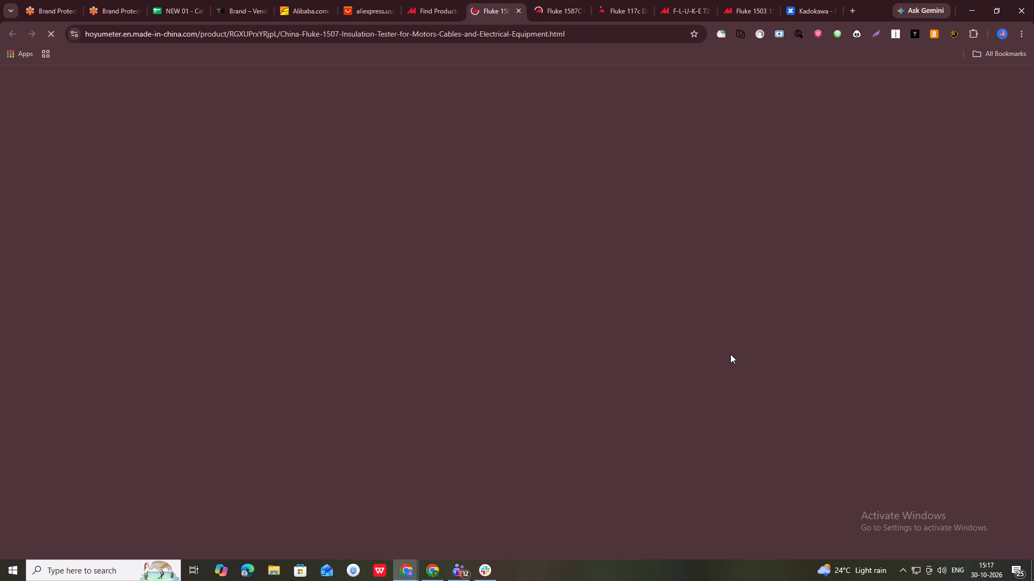
# View the multimeter-and-phone photo in the Fluke 1587C FC Insulation Multimeter listing from BNSENS.
pyautogui.click(568, 0)
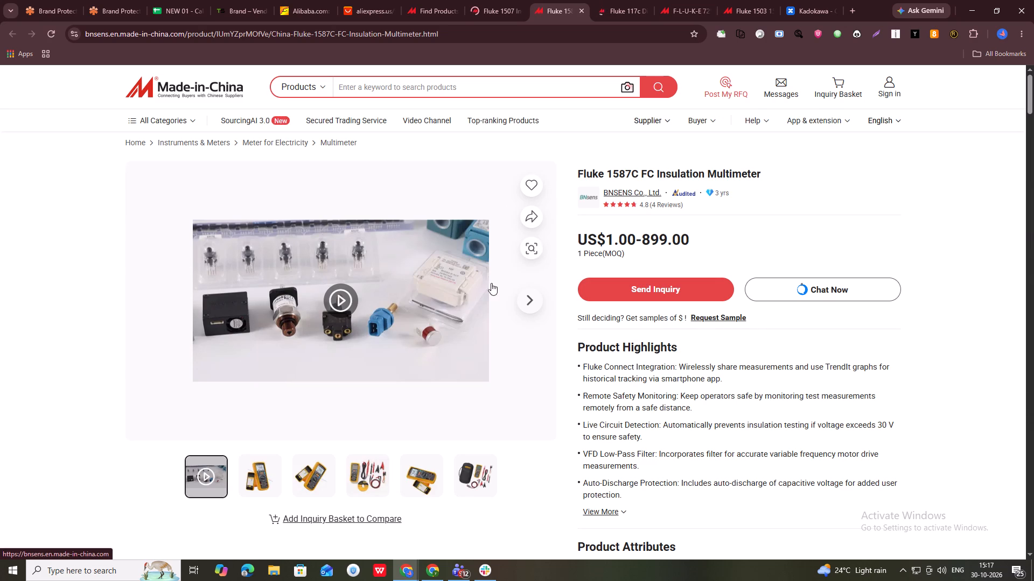
pyautogui.click(320, 473)
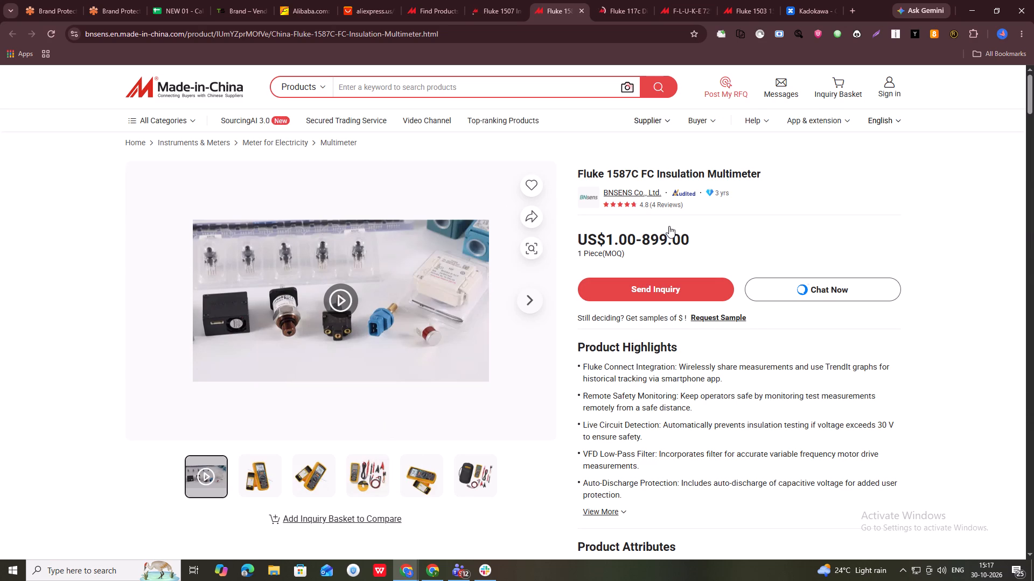
pyautogui.click(735, 173)
pyautogui.click(735, 170)
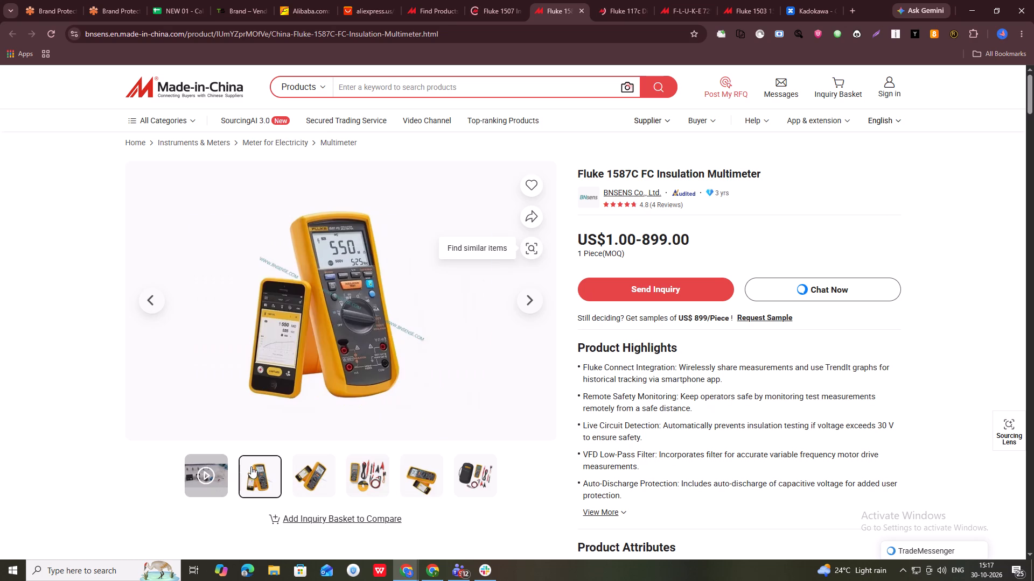
# Copy the BNSENS Fluke 1587C listing's URL into the Links column of row 103070 in the Manual Detection Records spreadsheet.
pyautogui.click(500, 36)
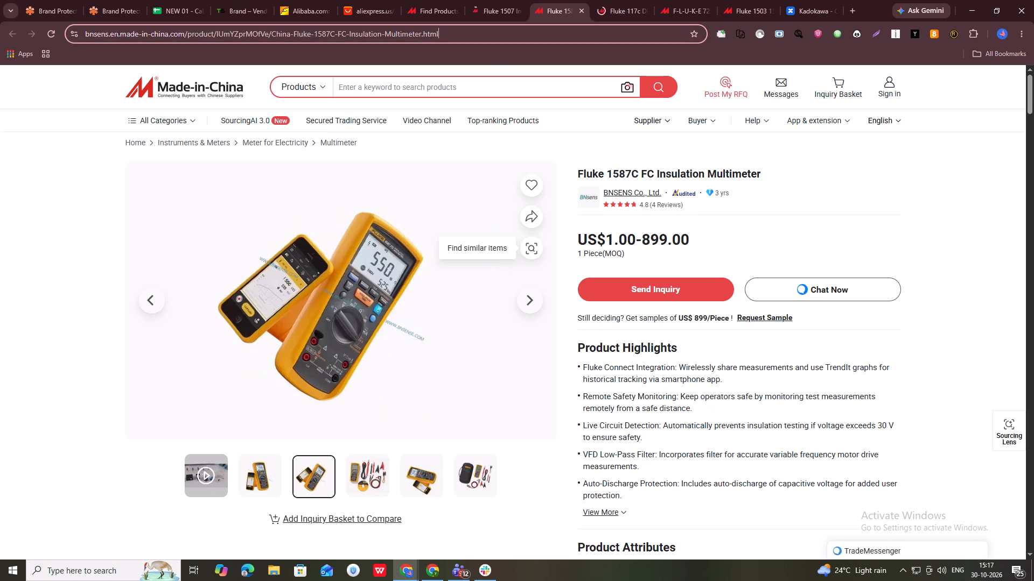
pyautogui.hotkey('ctrl', 'c')
pyautogui.hotkey('ctrl', 'c')
pyautogui.hotkey('ctrl', 'c')
pyautogui.hotkey('ctrl', 'c')
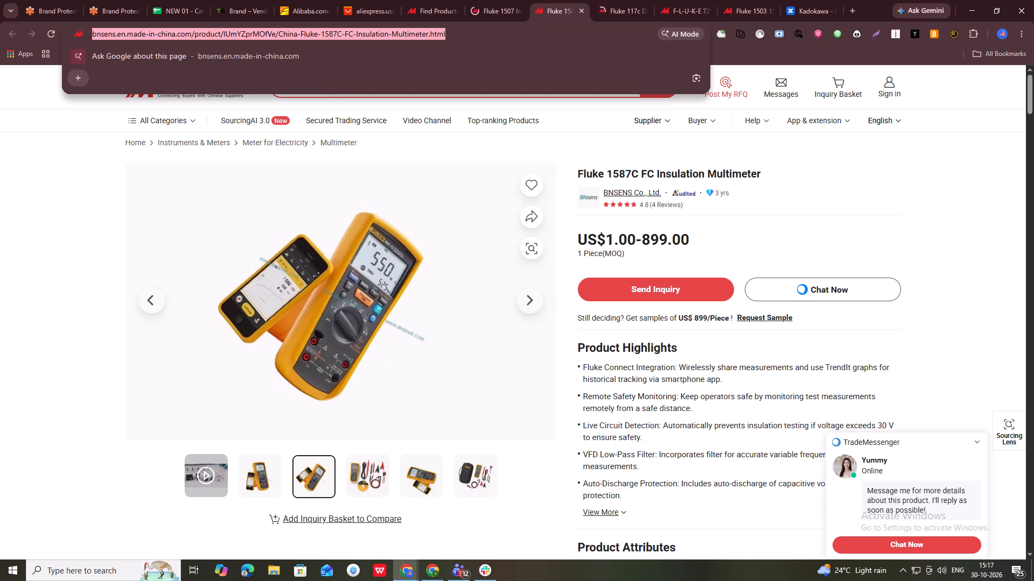
pyautogui.hotkey('ctrl', 'c')
pyautogui.hotkey('ctrl', 'c')
pyautogui.hotkey('ctrl', 'c')
pyautogui.hotkey('ctrl', 'c')
pyautogui.hotkey('alt', 'Tab')
pyautogui.hotkey('alt', 'Right')
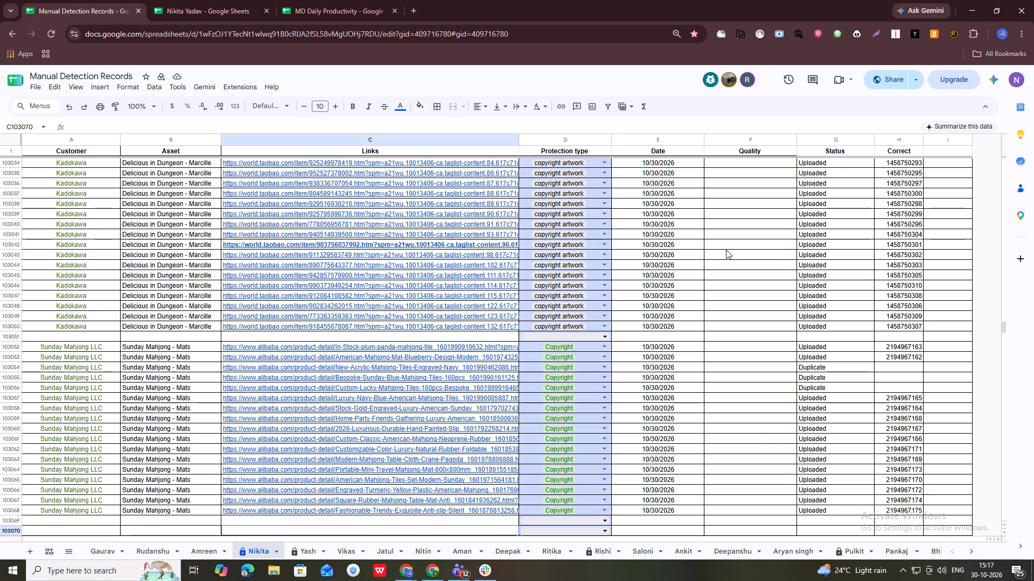
pyautogui.hotkey('ctrl', 'v')
# Enter "multimeter" as the asset for the Fluke 1587C link in row 103070.
pyautogui.press('Left')
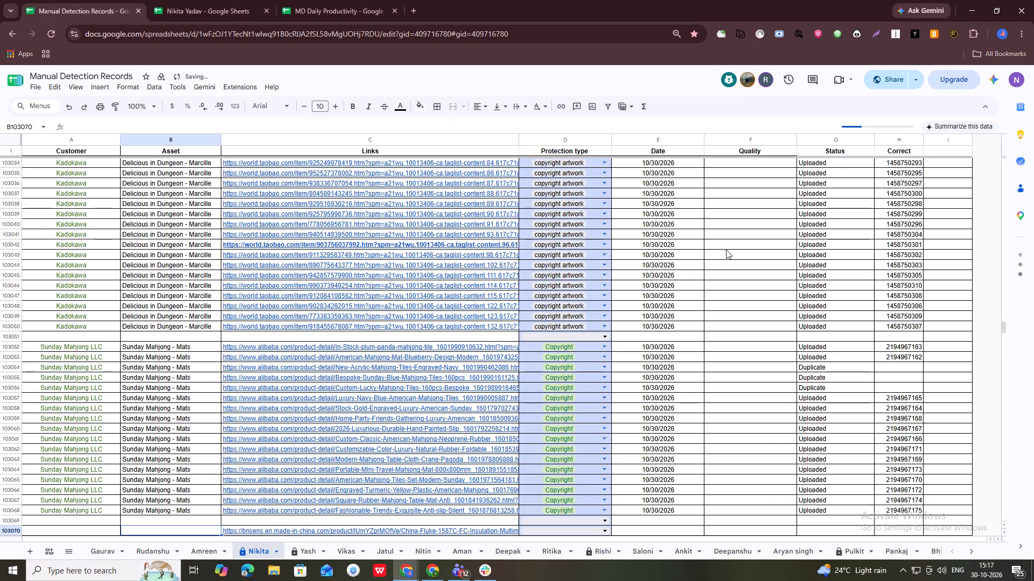
pyautogui.write('multi')
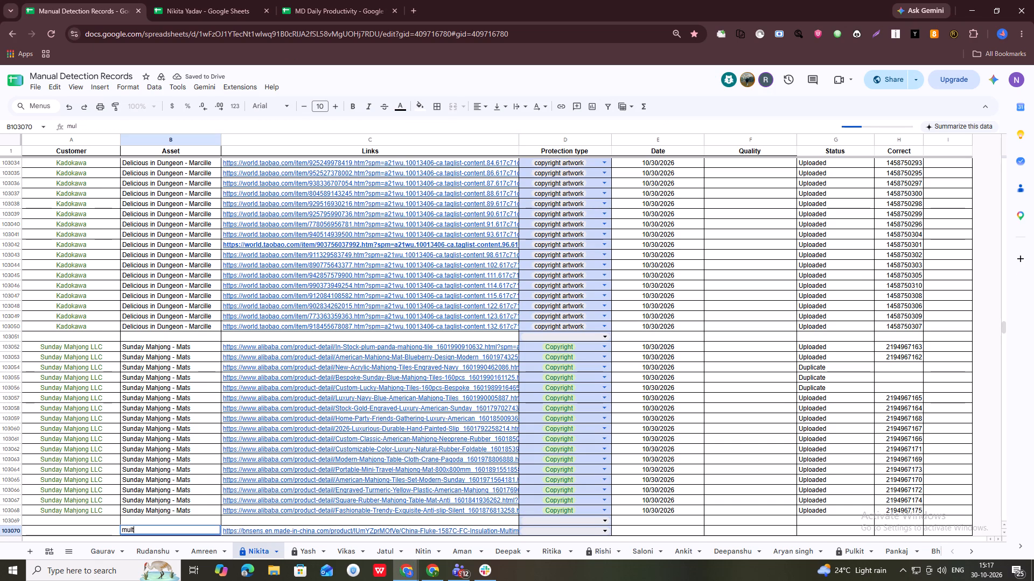
pyautogui.write('meter')
pyautogui.press('Left')
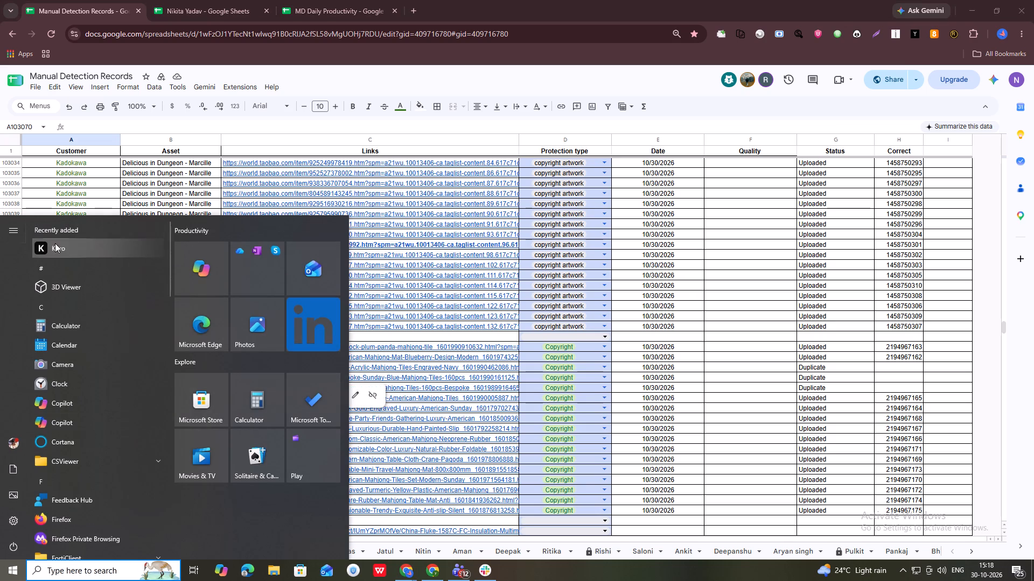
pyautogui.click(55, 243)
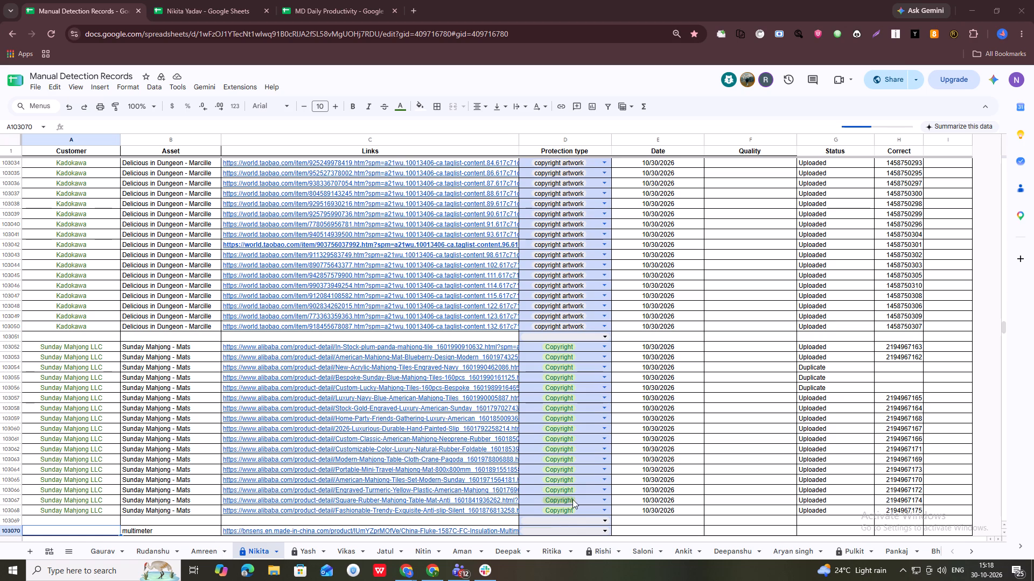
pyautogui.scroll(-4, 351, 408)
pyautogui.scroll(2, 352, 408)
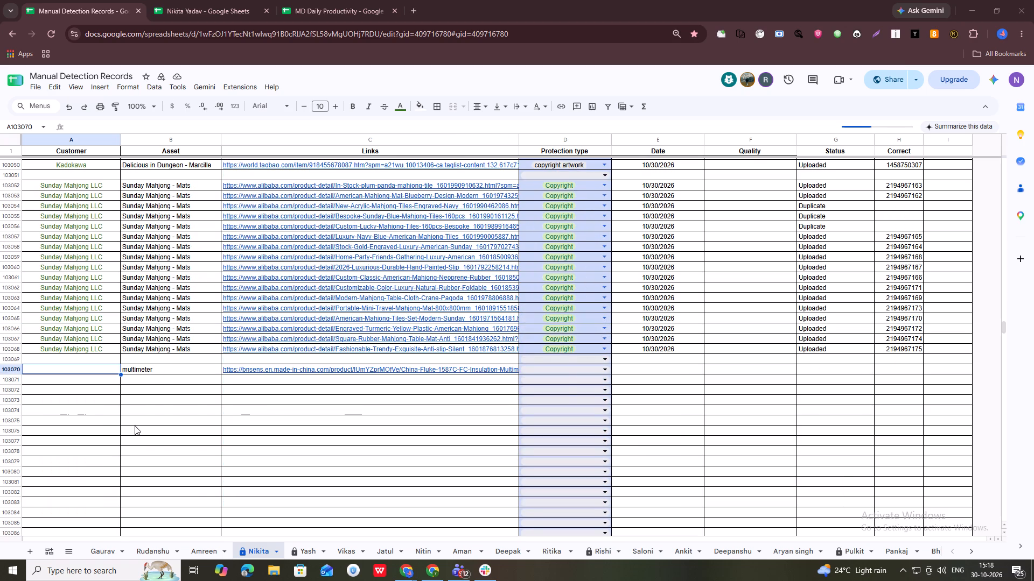
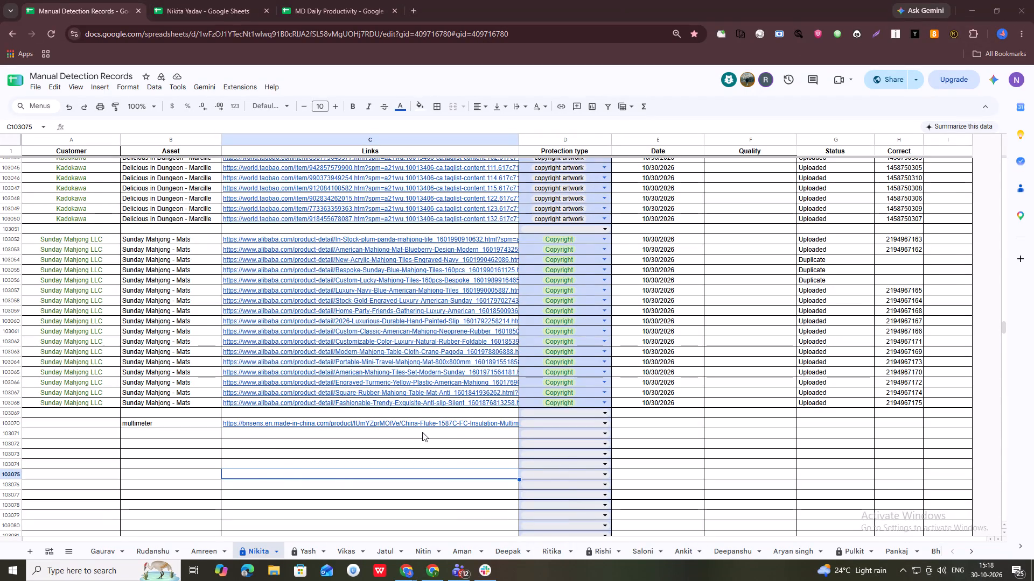
# Set the protection type in row 103070 to Counterfeit and enter the current date, 10/30/2026, in its Date cell.
pyautogui.click(562, 422)
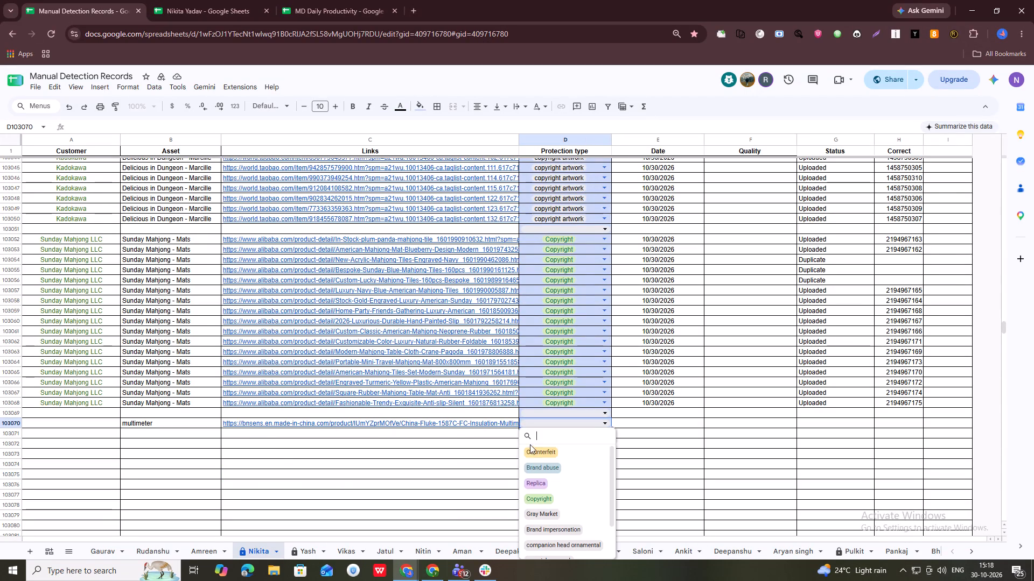
pyautogui.click(532, 448)
pyautogui.click(641, 422)
pyautogui.hotkey('ctrl', ';')
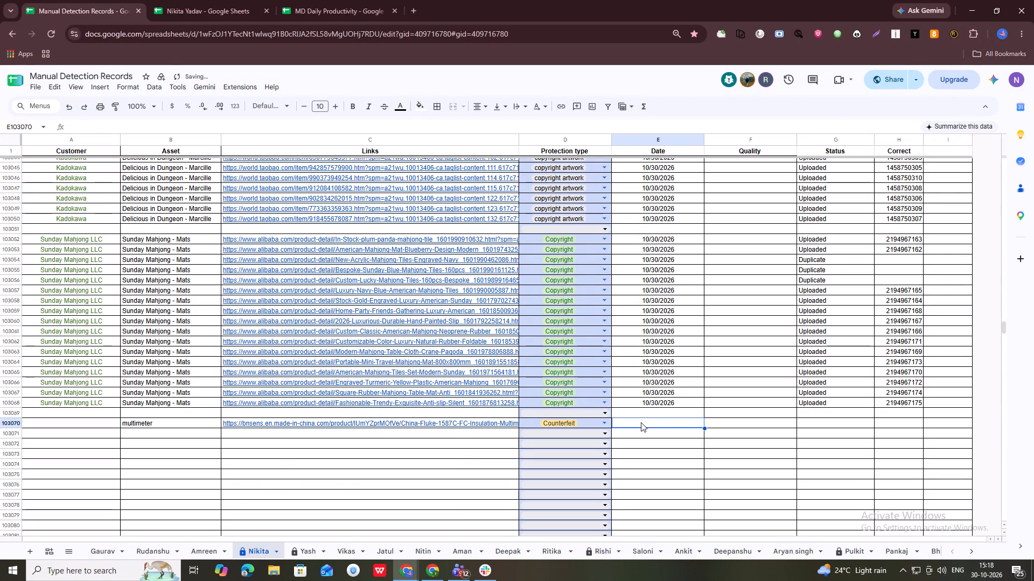
pyautogui.press('Left')
pyautogui.press('Left')
# Switch back to the Made-in-China listings and close the BNSENS Fluke 1587C FC Insulation Multimeter listing.
pyautogui.hotkey('alt', 'Tab')
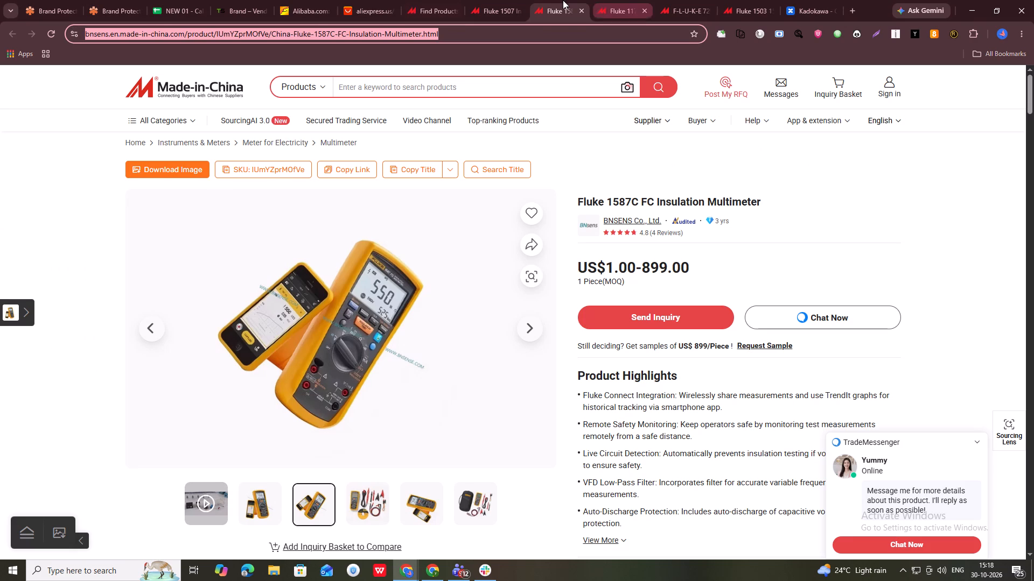
pyautogui.middleClick(562, 0)
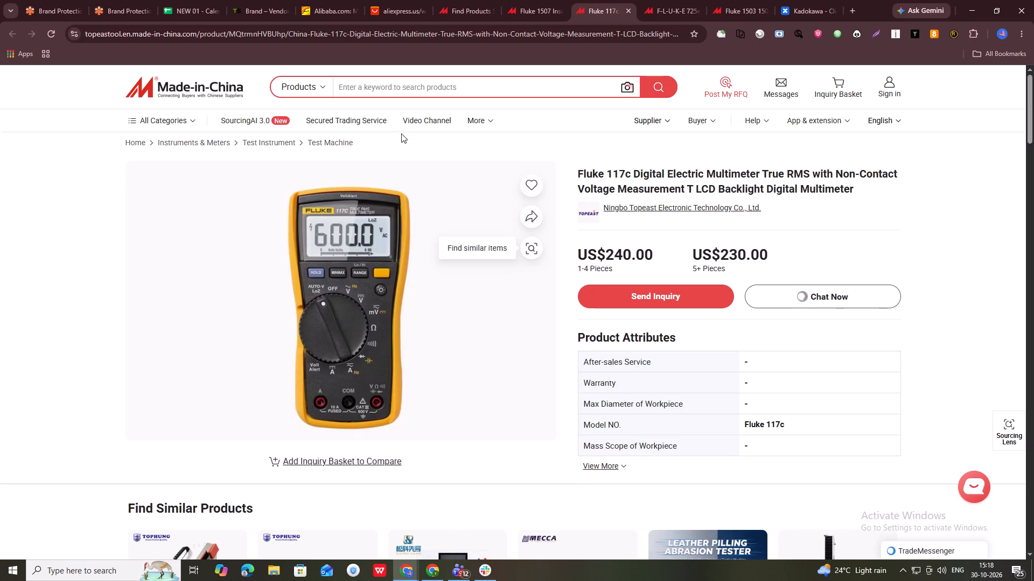
# Copy the Ningbo Topeast Fluke 117c multimeter listing's URL into the Links column of row 103071 in the Manual Detection Records spreadsheet.
pyautogui.click(435, 34)
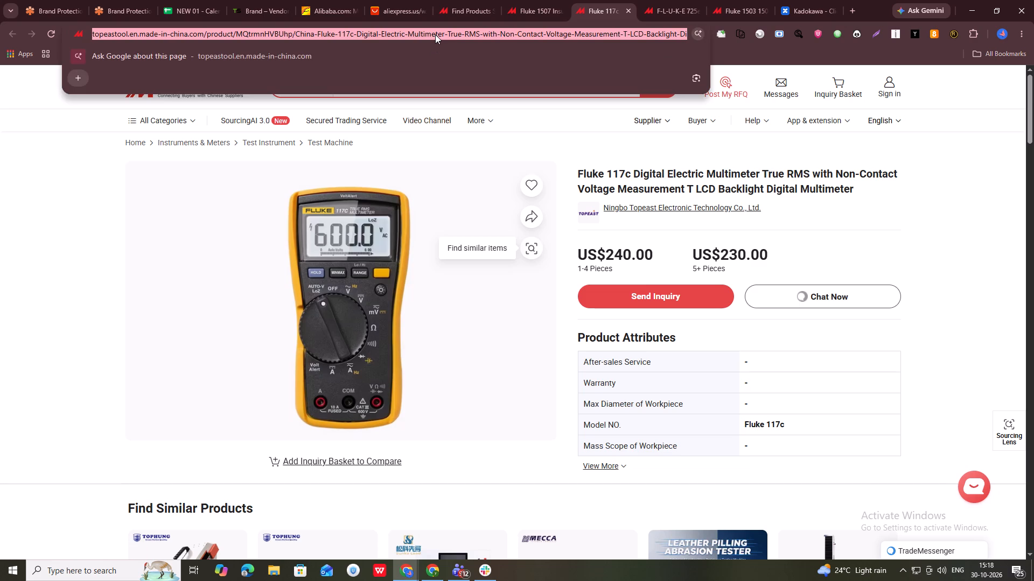
pyautogui.hotkey('ctrl', 'c')
pyautogui.hotkey('ctrl', 'c')
pyautogui.hotkey('ctrl', 'c')
pyautogui.hotkey('alt', 'Tab')
pyautogui.press('Down')
pyautogui.hotkey('ctrl', 'v')
pyautogui.hotkey('ctrl', 'b')
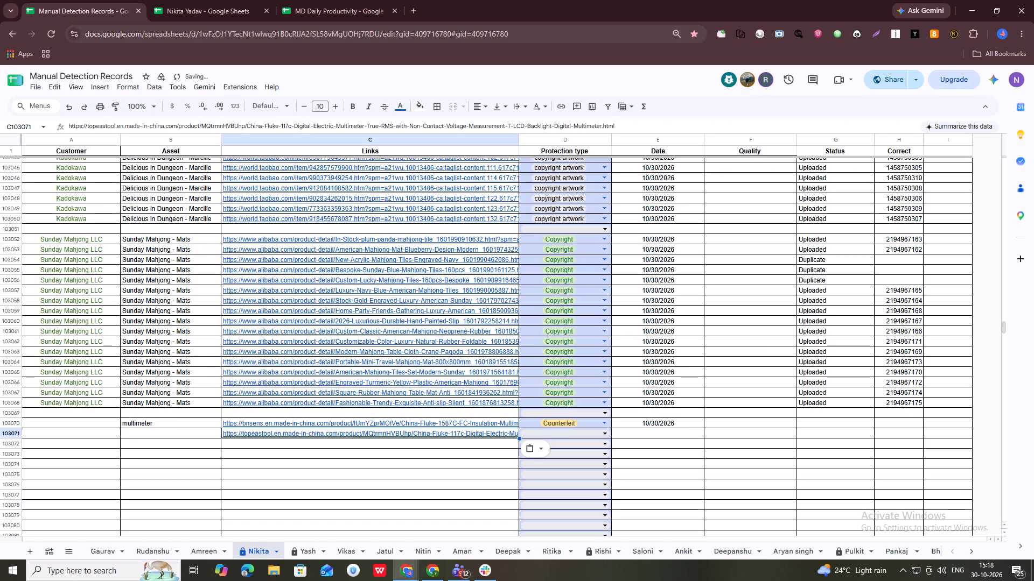
pyautogui.press('Down')
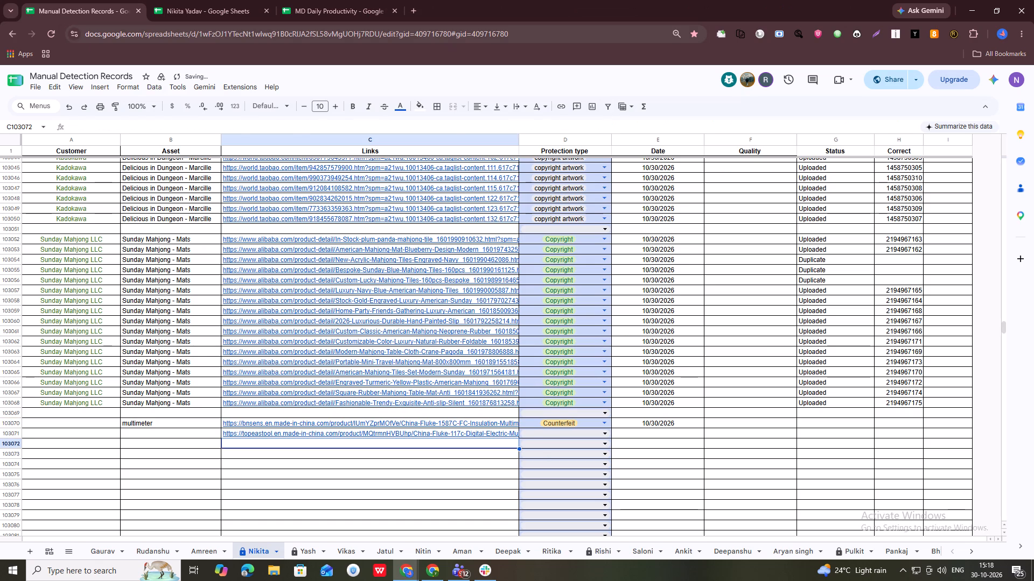
# Close the open Made-in-China listings for the F-L-U-K-E 725ex, Fluke 1503 1508, Fluke 1507 and Fluke 117c.
pyautogui.hotkey('alt', 'Tab')
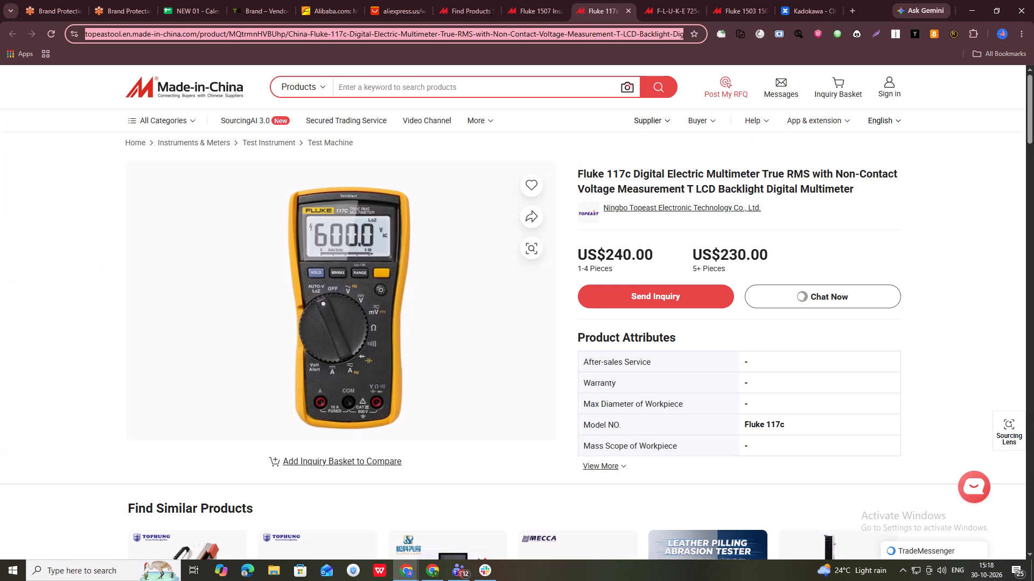
pyautogui.hotkey('ctrl', 'Tab')
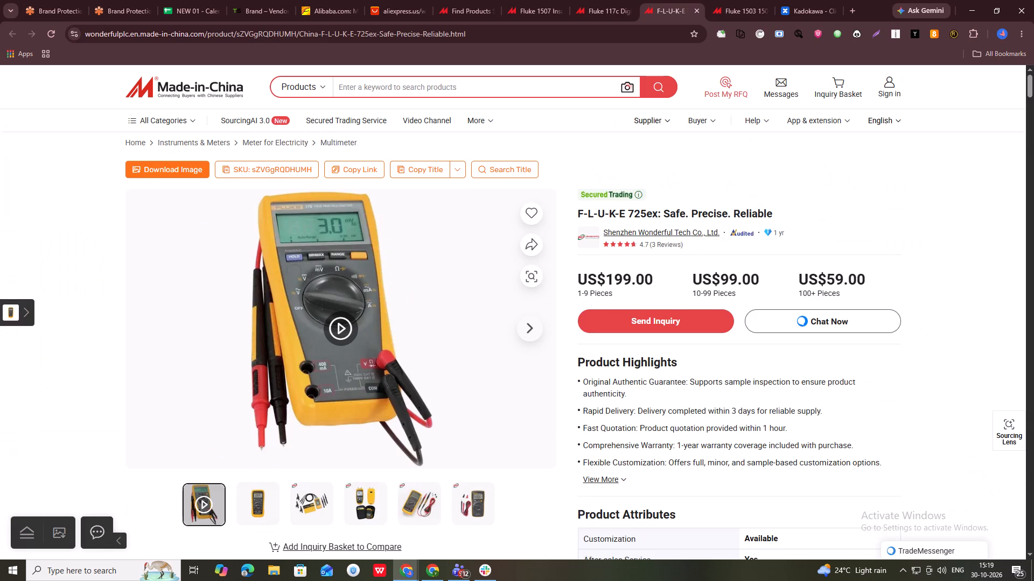
pyautogui.hotkey('ctrl', 'Tab')
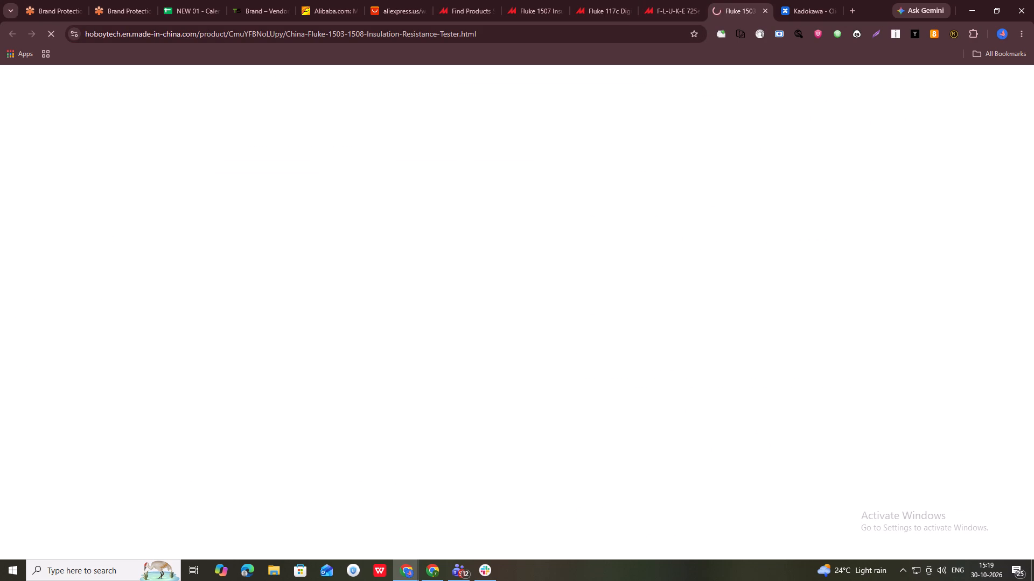
pyautogui.middleClick(683, 0)
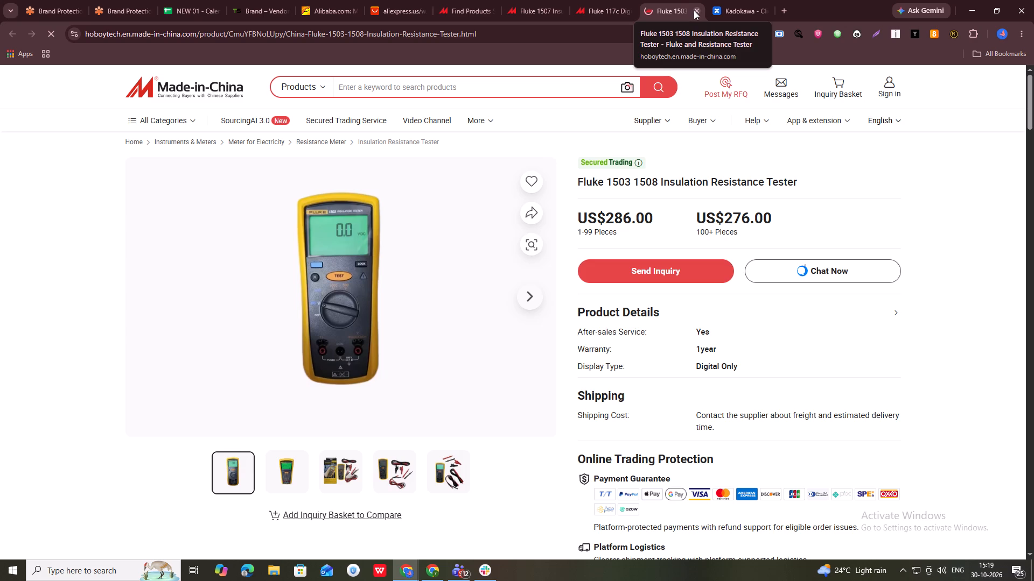
pyautogui.click(695, 10)
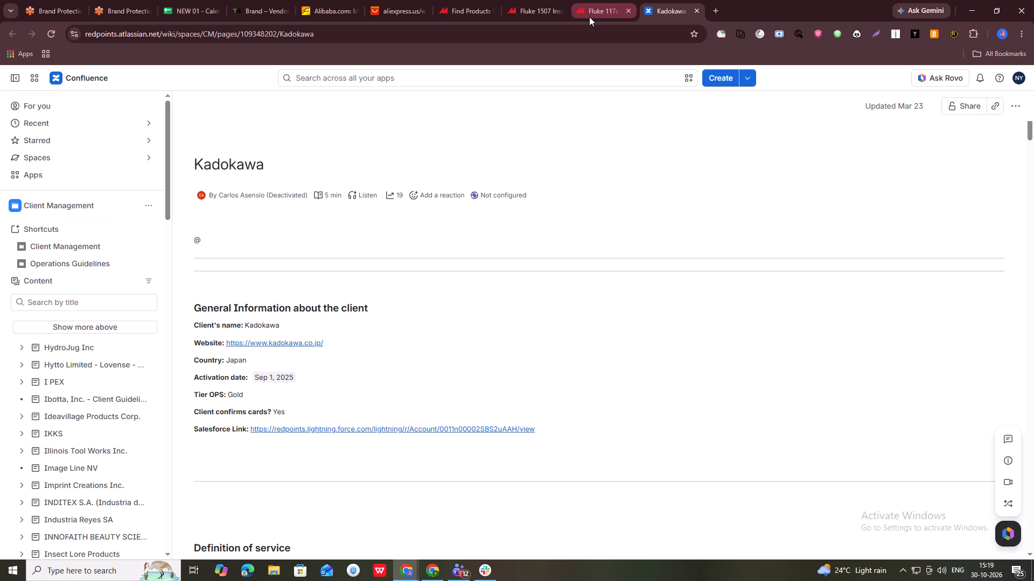
pyautogui.click(549, 0)
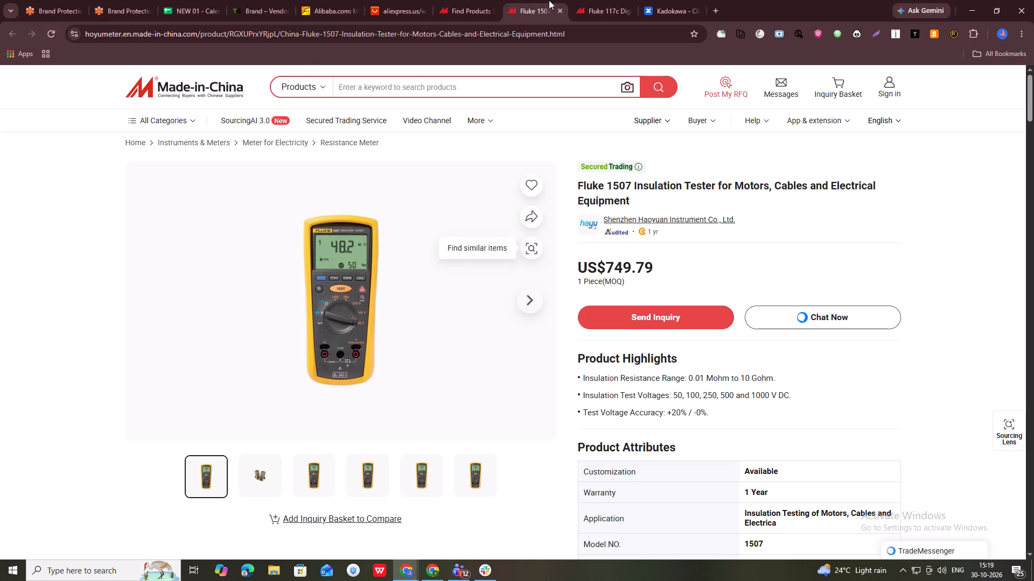
pyautogui.middleClick(549, 0)
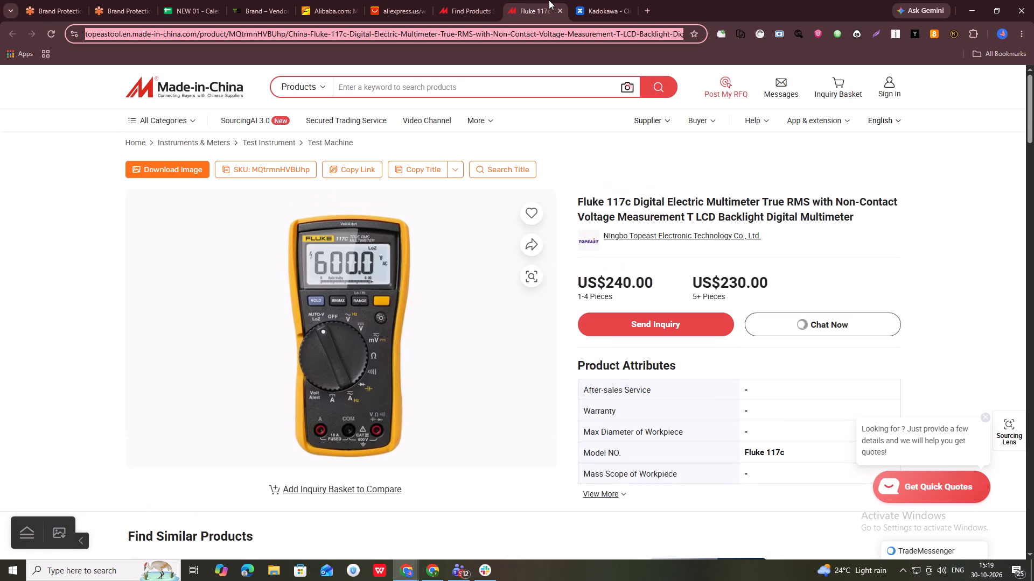
pyautogui.middleClick(549, 0)
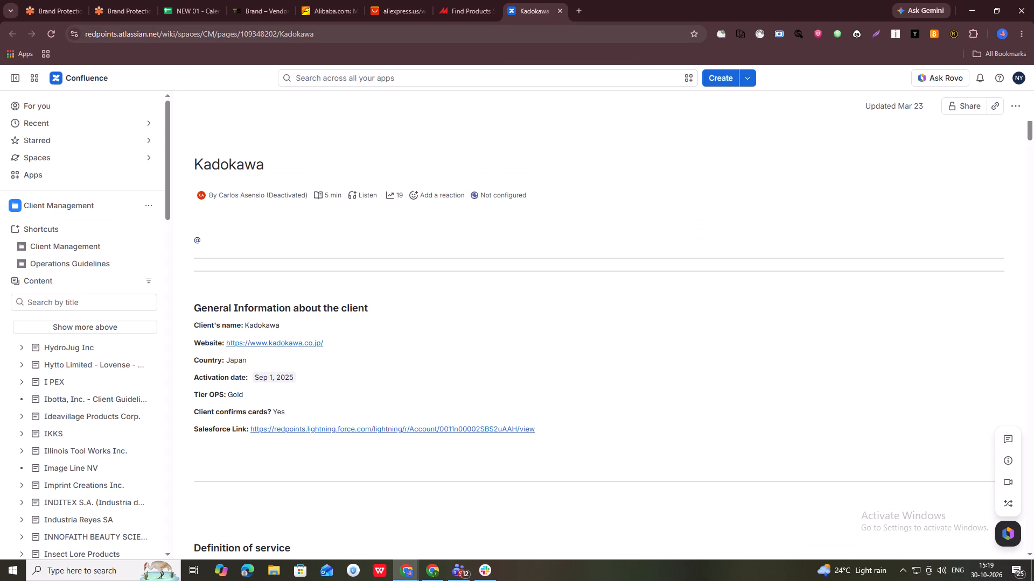
# Look through the rest of the Made-in-China image search results for further Fluke multimeter listings.
pyautogui.click(469, 0)
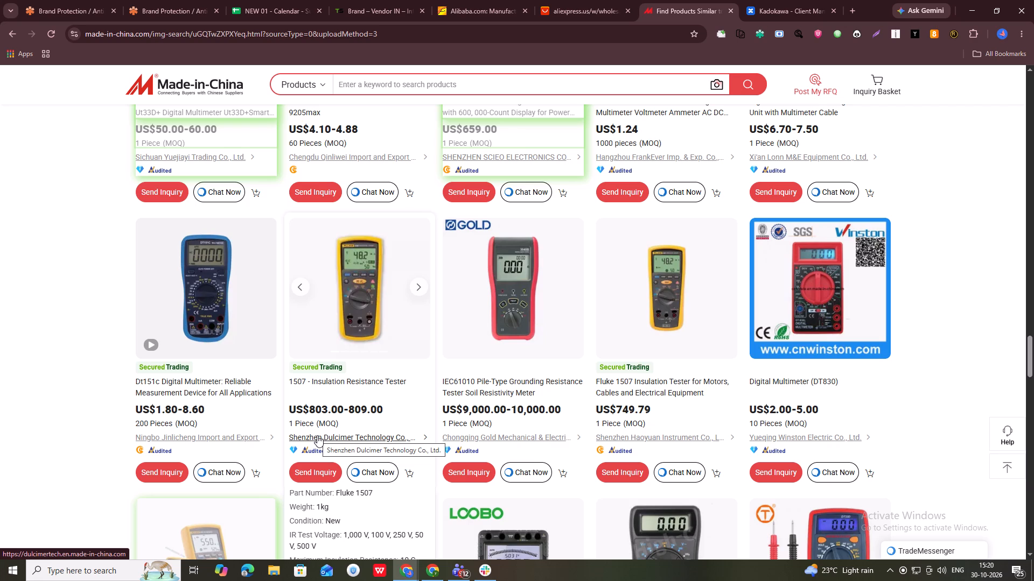
pyautogui.scroll(-6, 483, 551)
pyautogui.scroll(-6, 447, 467)
pyautogui.scroll(-7, 505, 463)
pyautogui.scroll(-13, 627, 460)
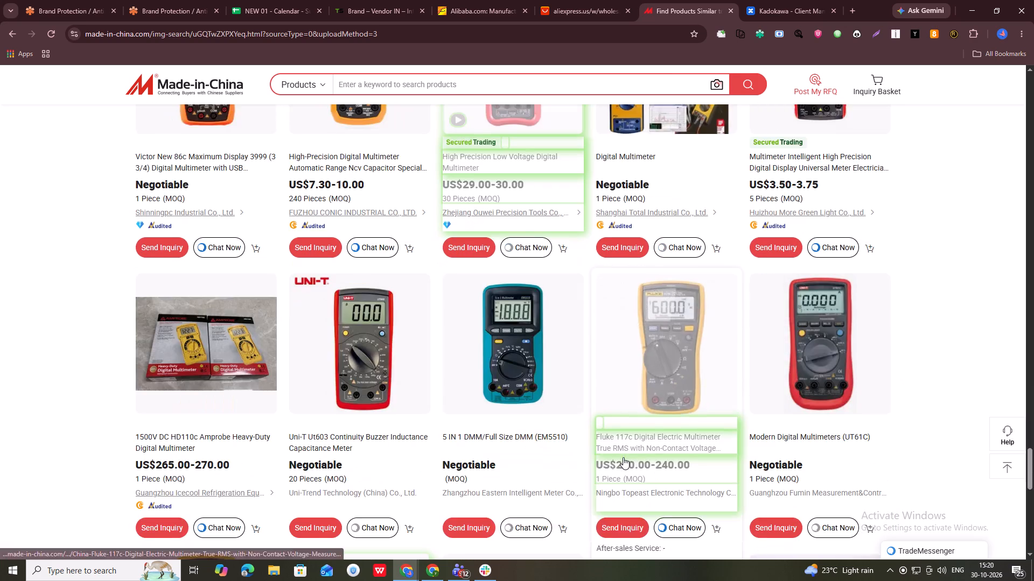
pyautogui.scroll(-15, 623, 457)
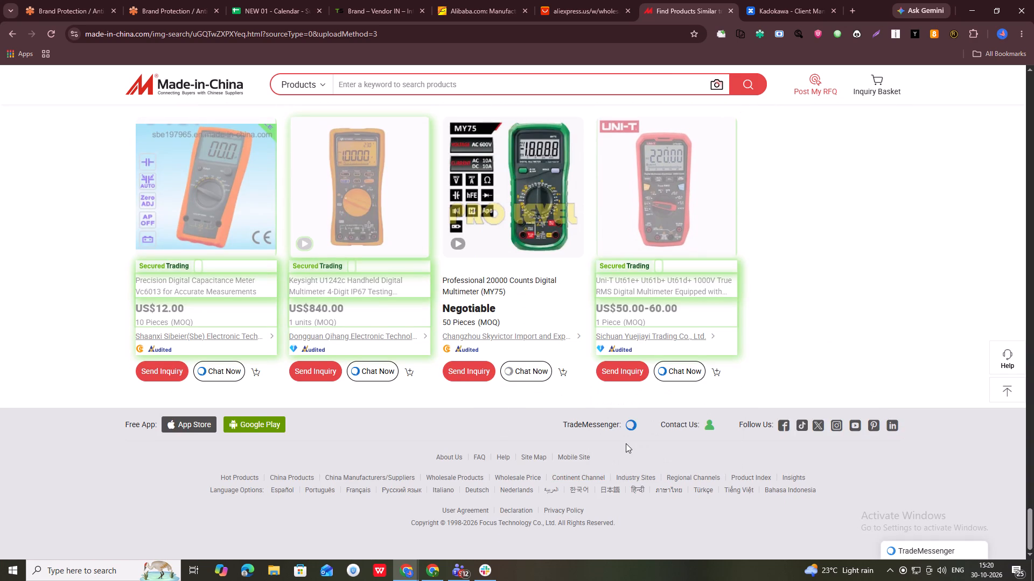
pyautogui.scroll(14, 588, 458)
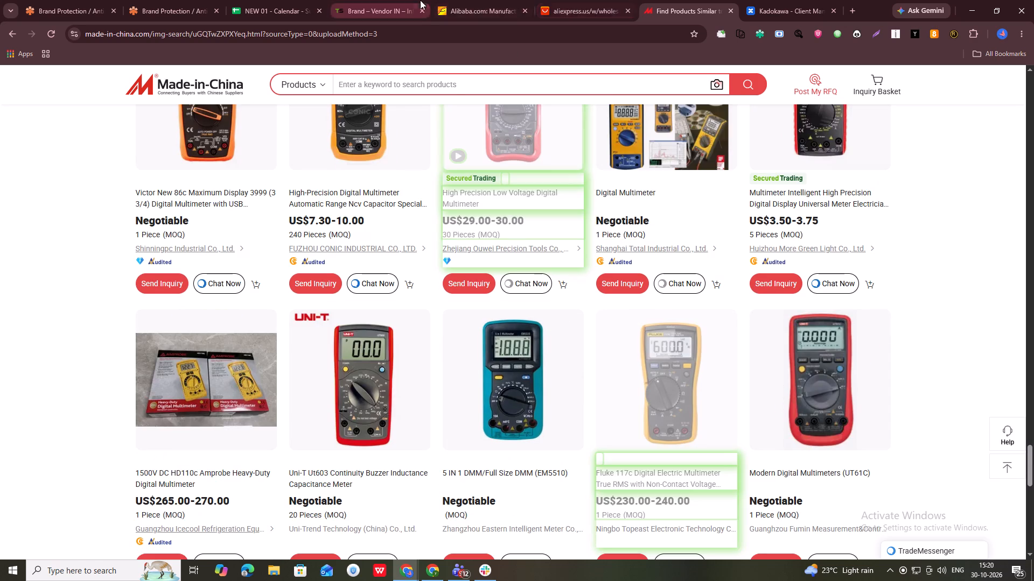
# Switch to the AliExpress image search results and open the safety Test Clip Insulation Piercing Probes listing in a new tab.
pyautogui.click(562, 2)
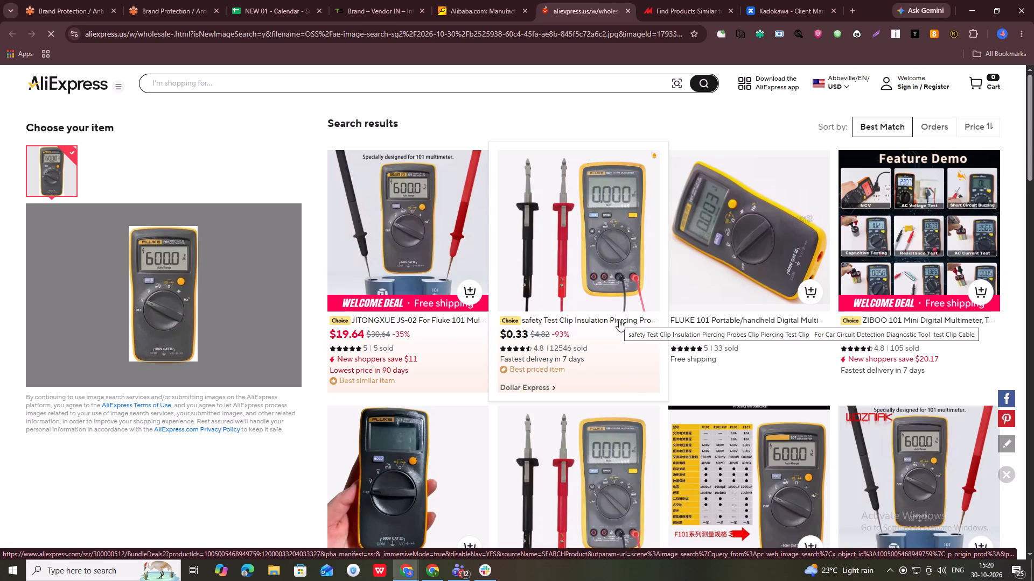
pyautogui.middleClick(619, 320)
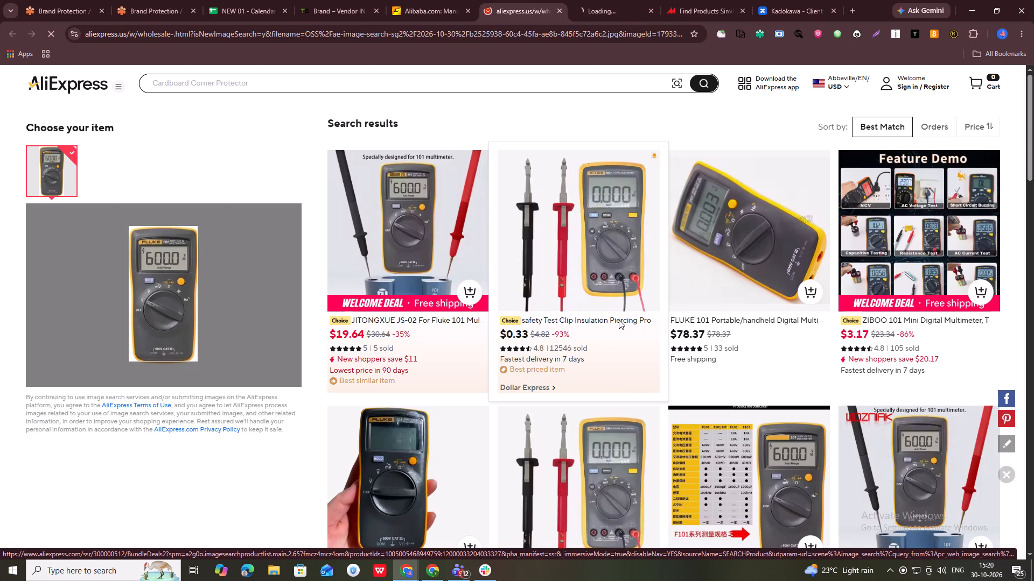
# Copy the link of the Fluke 101 Digital Multimeter 6000 count listing into the Links column of row 103072.
pyautogui.scroll(-5, 620, 320)
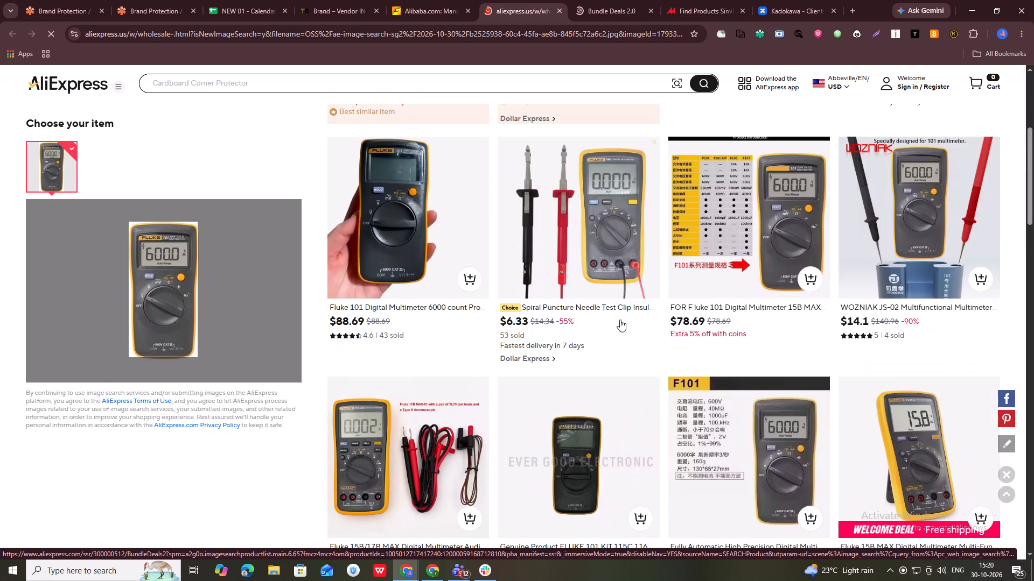
pyautogui.rightClick(443, 307)
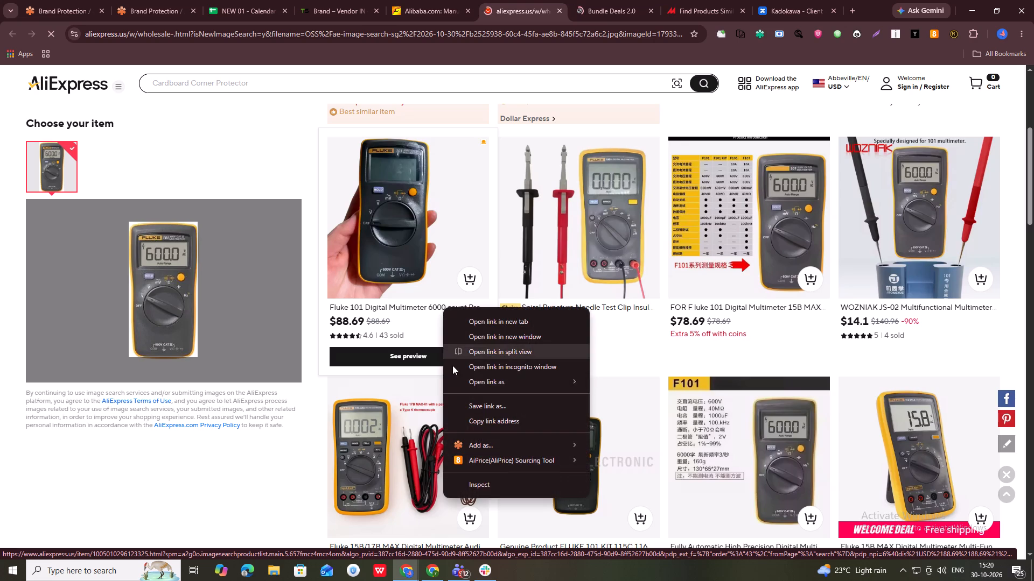
pyautogui.click(473, 418)
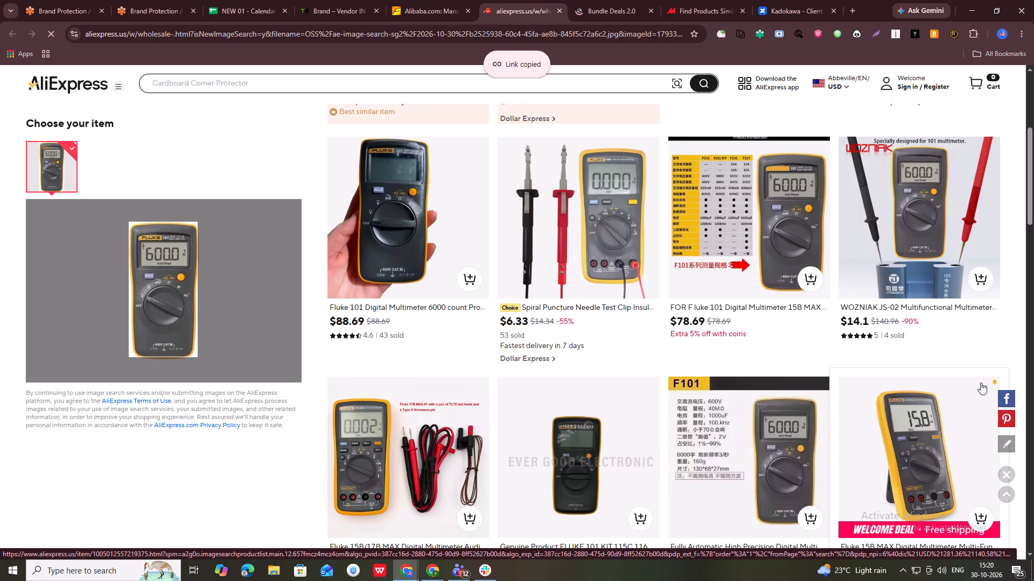
pyautogui.hotkey('alt', 'Tab')
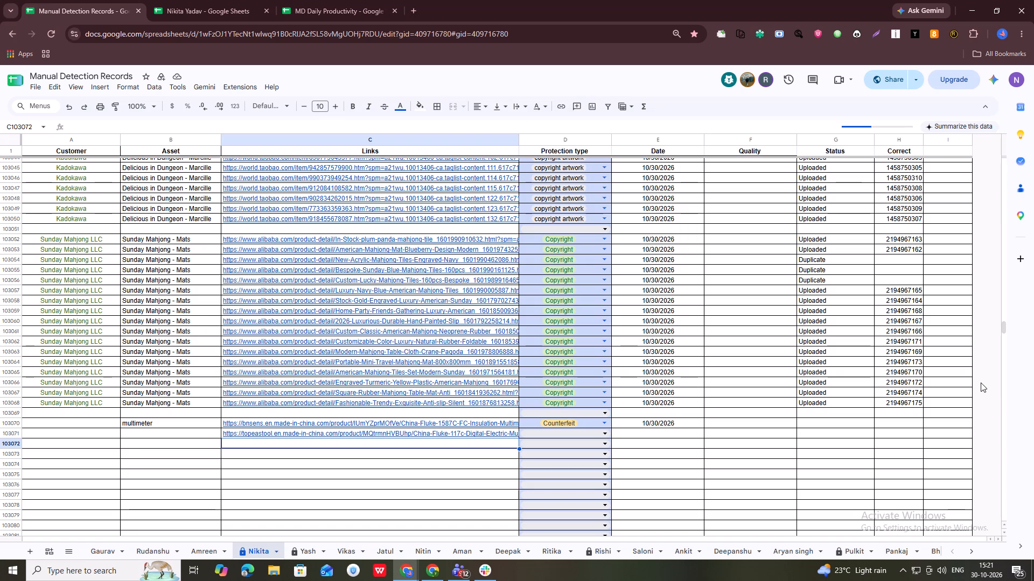
pyautogui.hotkey('ctrl', 'v')
pyautogui.press('Down')
# Open the AliExpress Spiral Puncture Needle Test Clip listing in a new tab.
pyautogui.hotkey('alt', 'Tab')
pyautogui.press('Right')
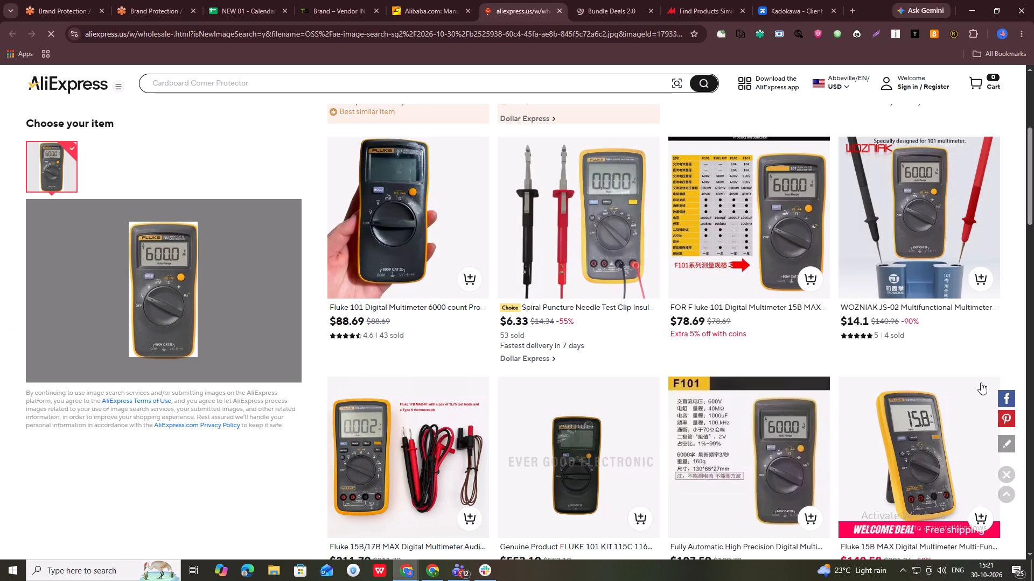
pyautogui.middleClick(626, 311)
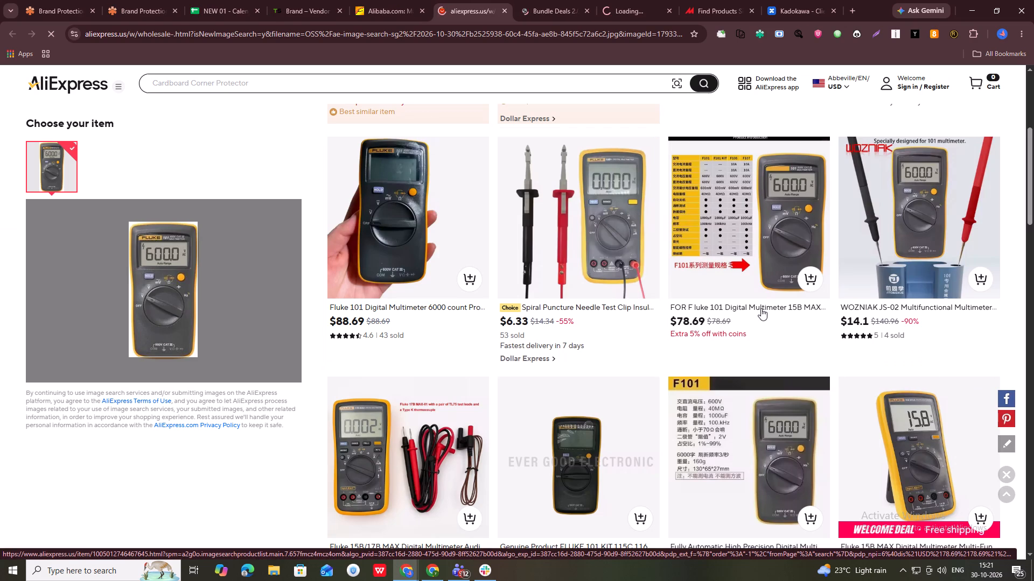
# Copy the link of the AliExpress Fluke 15B/17B MAX Digital Multimeter listing into the Links column of row 103073.
pyautogui.scroll(-3, 731, 359)
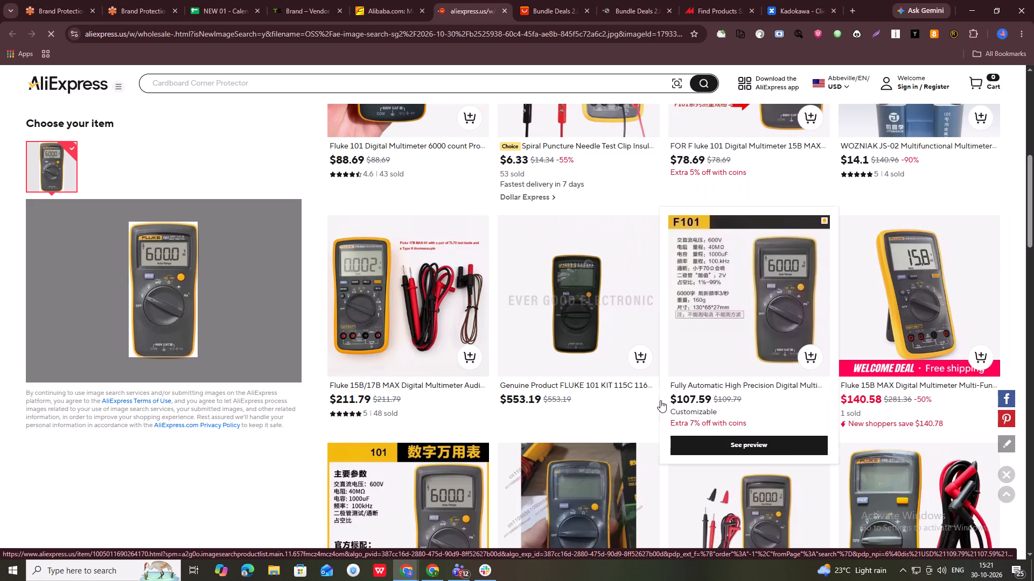
pyautogui.rightClick(391, 387)
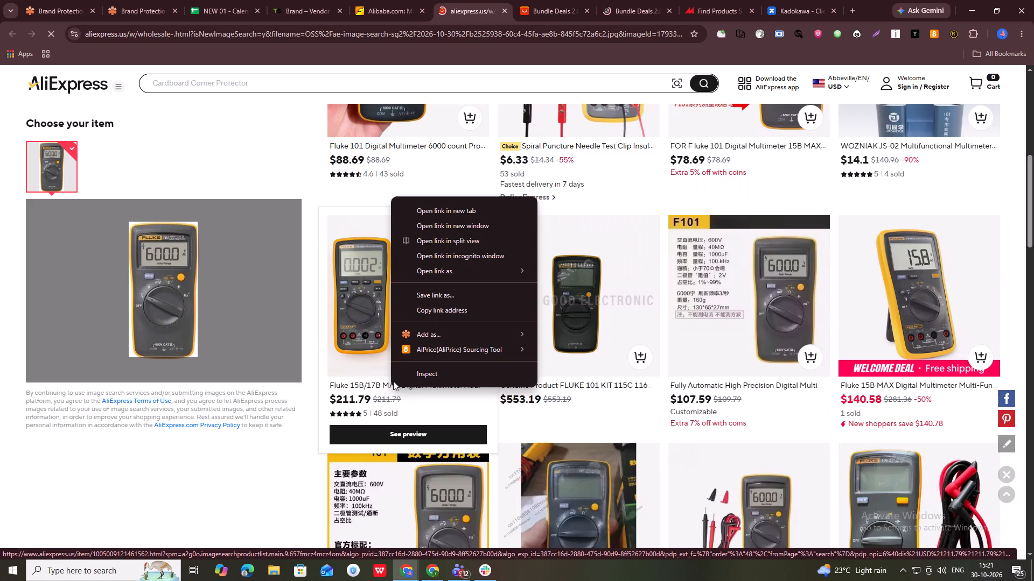
pyautogui.click(432, 311)
pyautogui.hotkey('alt', 'Tab')
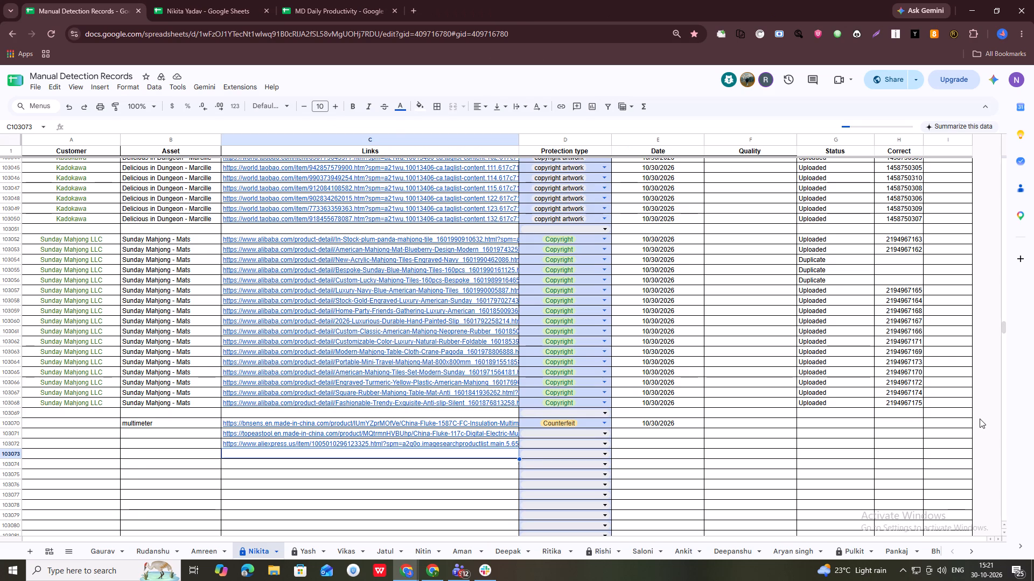
pyautogui.hotkey('ctrl', 'v')
pyautogui.press('Down')
# Copy the link of the AliExpress Fluke 15B MAX Digital Multimeter listing priced $140.58 into the Links column of row 103074.
pyautogui.hotkey('alt', 'Tab')
pyautogui.press('Right')
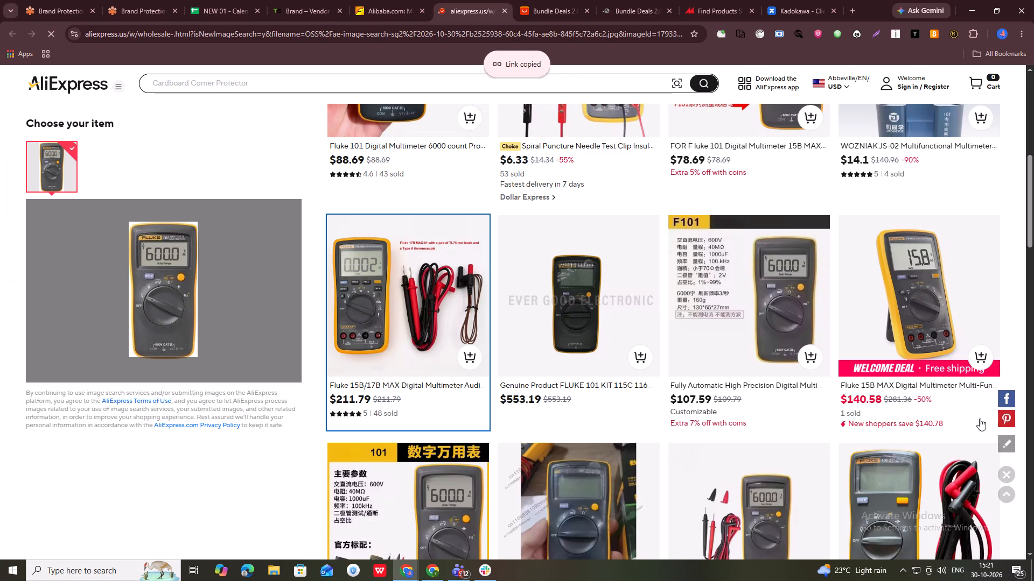
pyautogui.rightClick(946, 387)
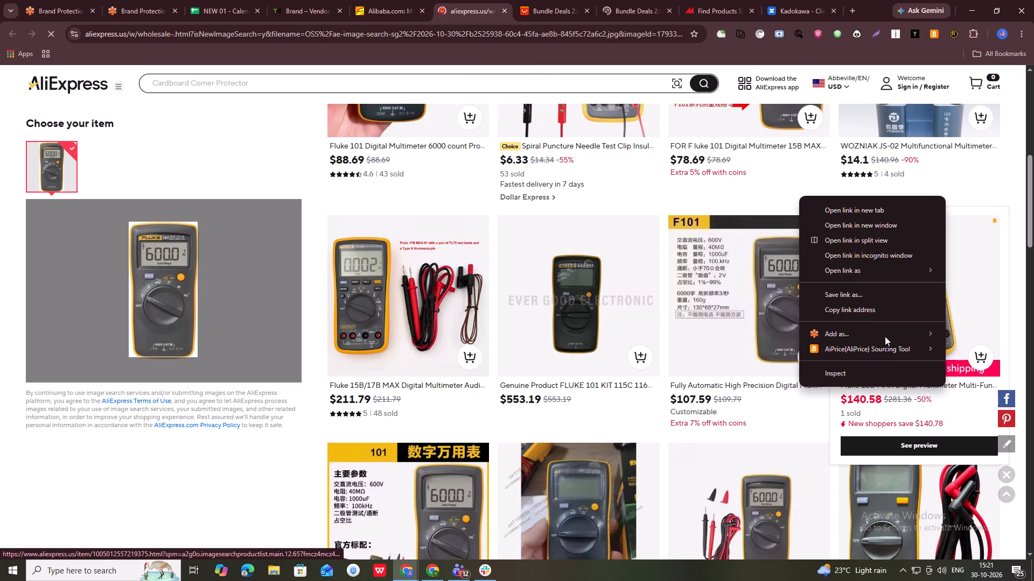
pyautogui.click(855, 310)
pyautogui.hotkey('alt', 'Tab')
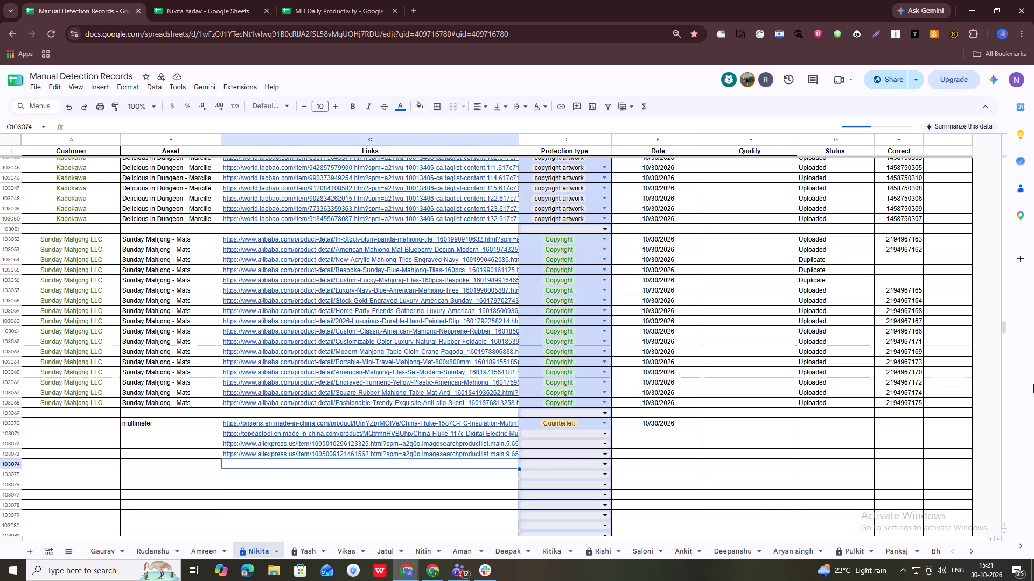
pyautogui.hotkey('ctrl', 'v')
# Copy the five listing links from rows 103070 to 103074 of the Links column.
pyautogui.hotkey('ctrl', 'shift', 'Up')
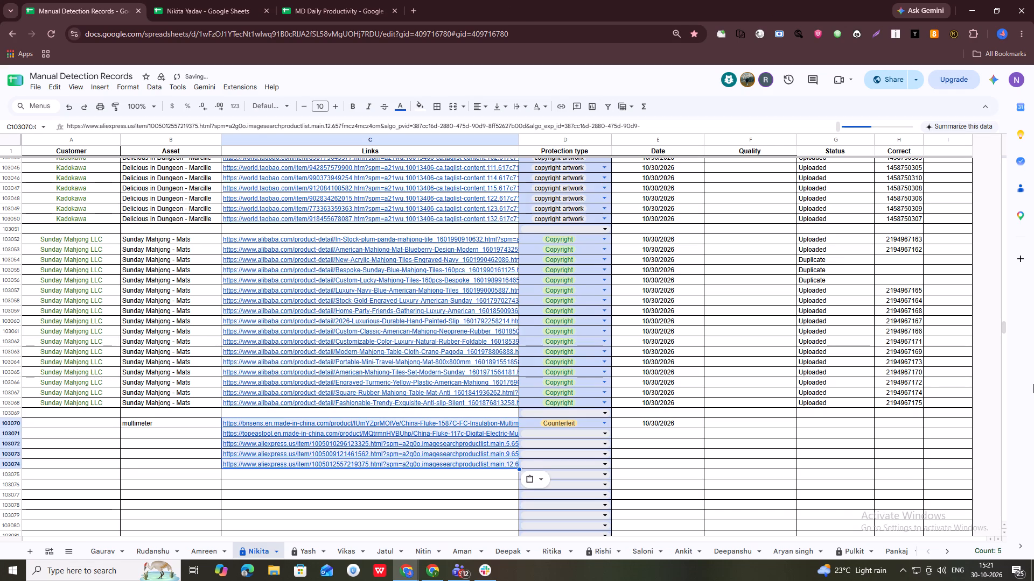
pyautogui.hotkey('ctrl', 'c')
pyautogui.hotkey('ctrl', 'c')
pyautogui.hotkey('ctrl', 'c')
pyautogui.hotkey('alt', 'Tab')
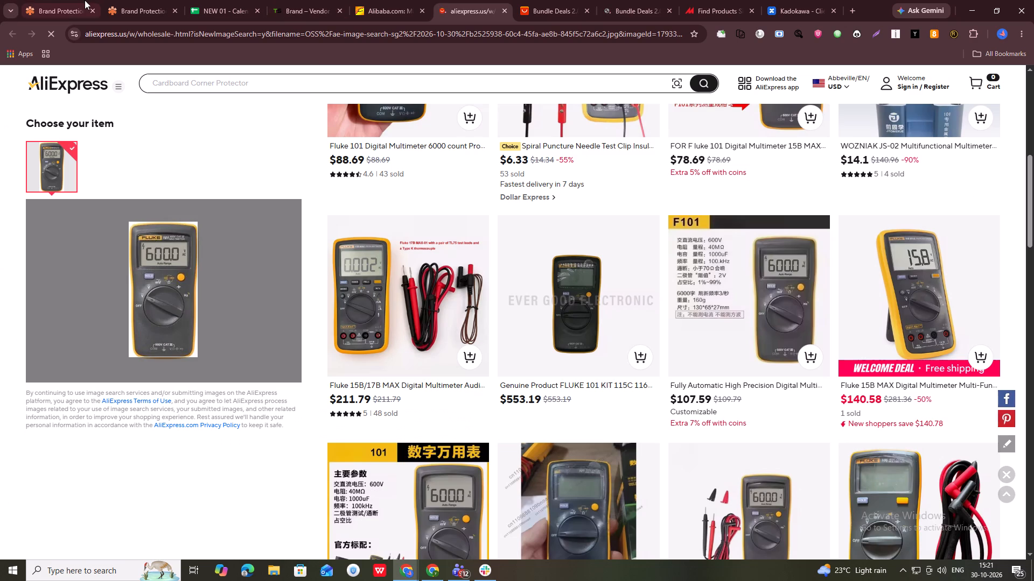
# In the Red Points New Incident form, set the asset to Fluke - 9 - Multimeters and the protection type to Product counterfeit.
pyautogui.click(85, 0)
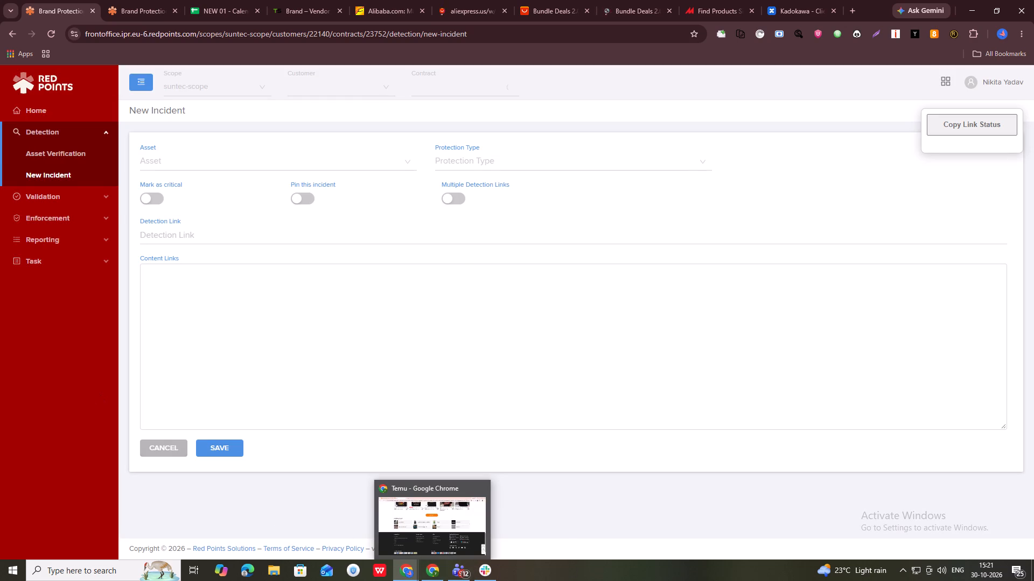
pyautogui.click(315, 163)
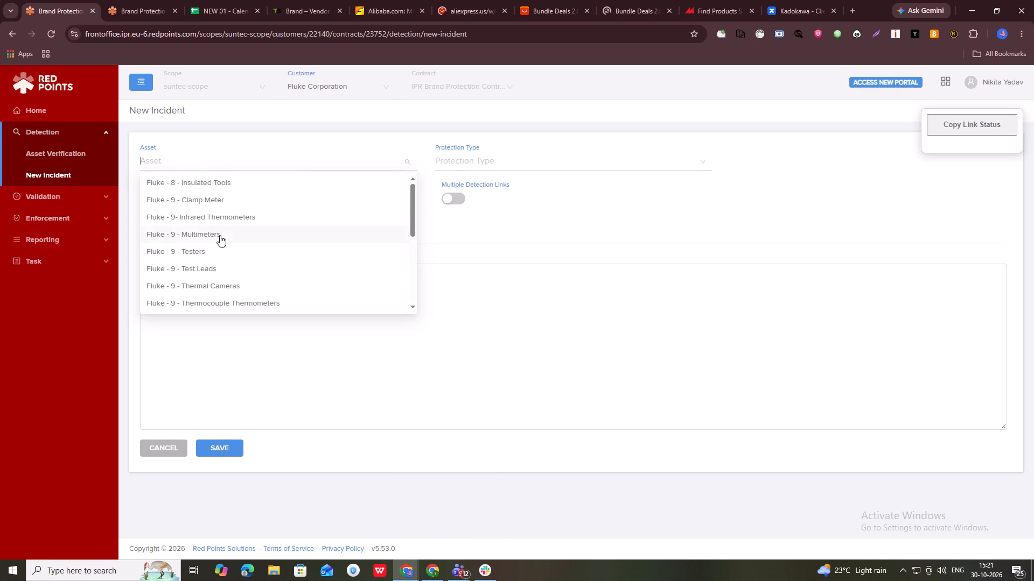
pyautogui.click(220, 235)
pyautogui.click(544, 161)
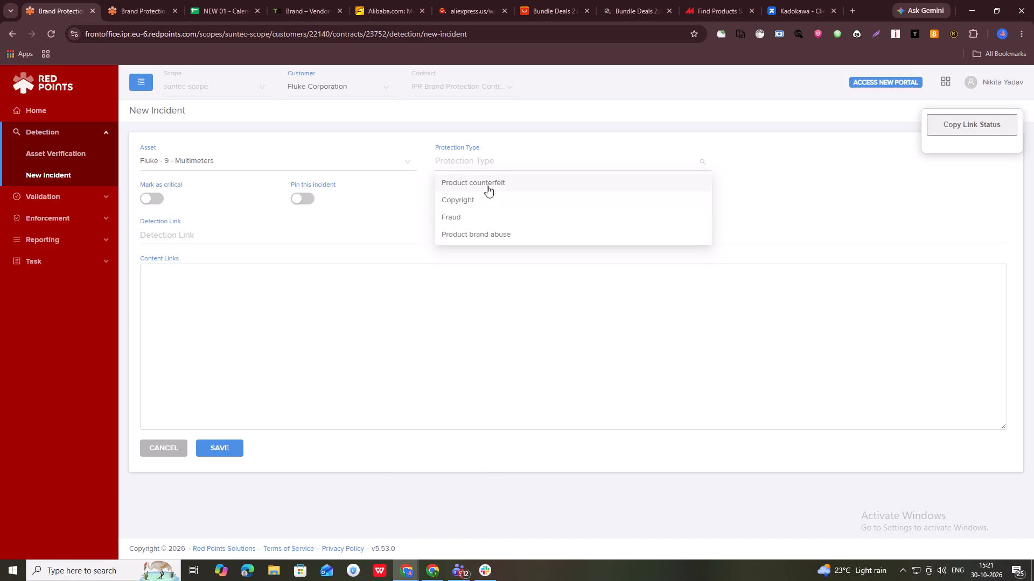
pyautogui.click(463, 201)
pyautogui.click(451, 164)
pyautogui.click(485, 186)
# Enable Multiple Detection Links, paste the five copied listing links as detection links, and save the incidents.
pyautogui.click(450, 201)
pyautogui.click(444, 354)
pyautogui.hotkey('ctrl', 'v')
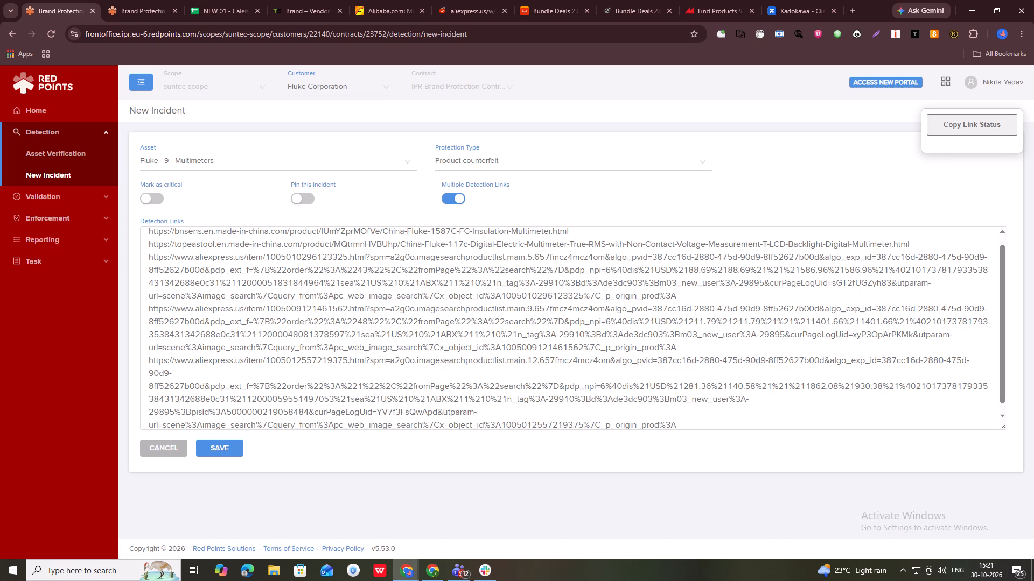
pyautogui.scroll(14, 330, 386)
pyautogui.scroll(-7, 277, 386)
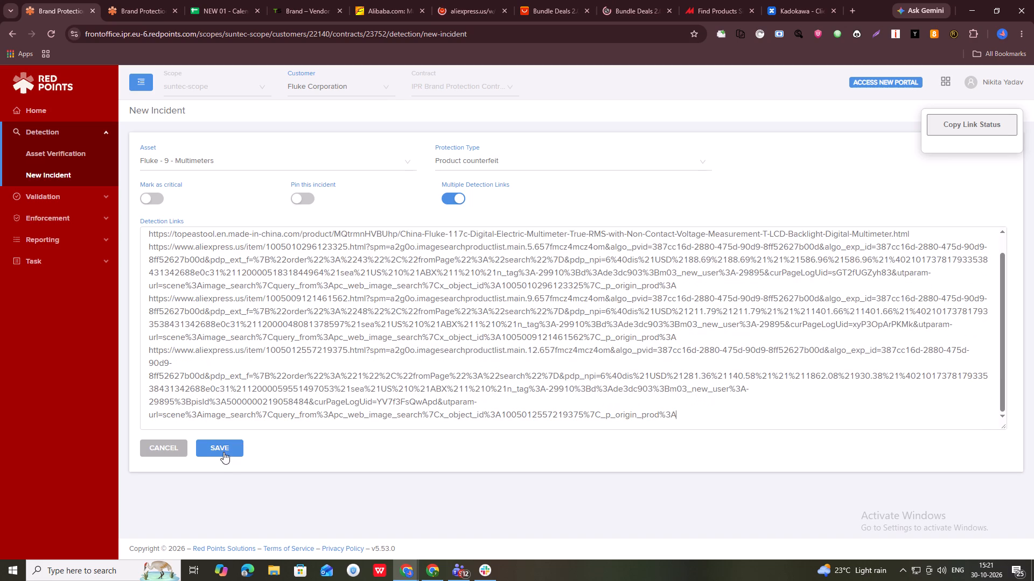
pyautogui.click(223, 450)
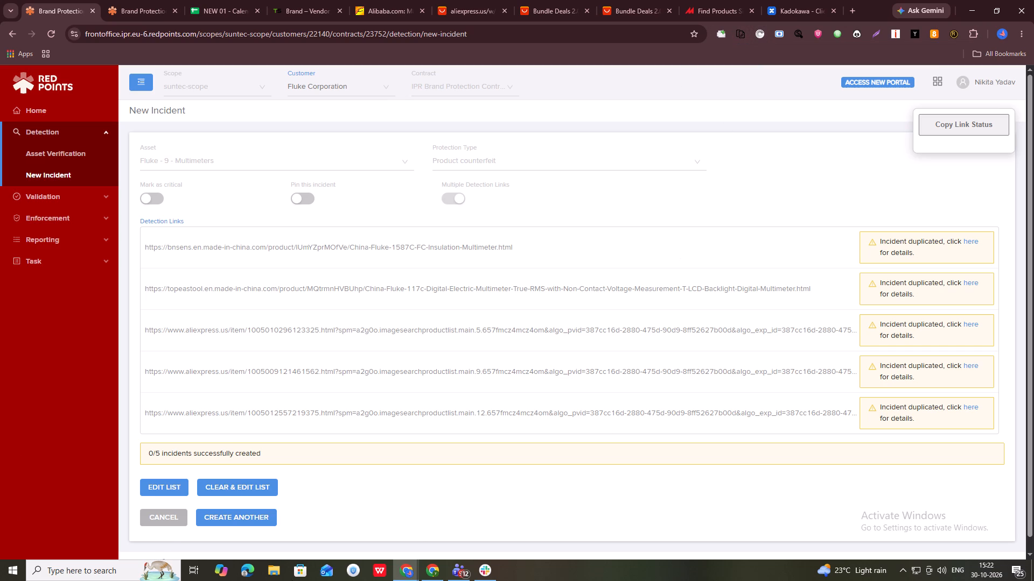
# Switch to the open Alibaba page.
pyautogui.click(392, 0)
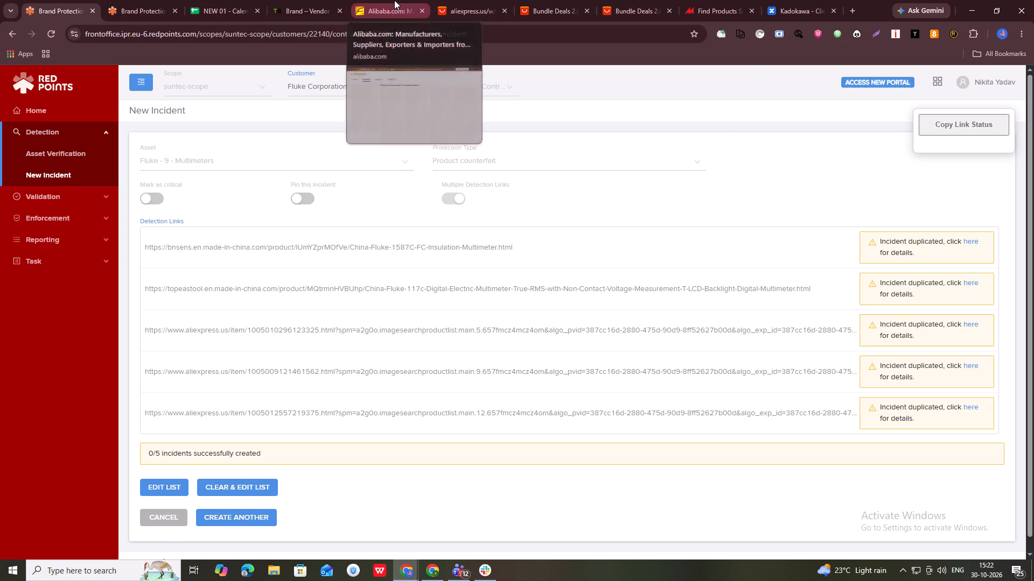
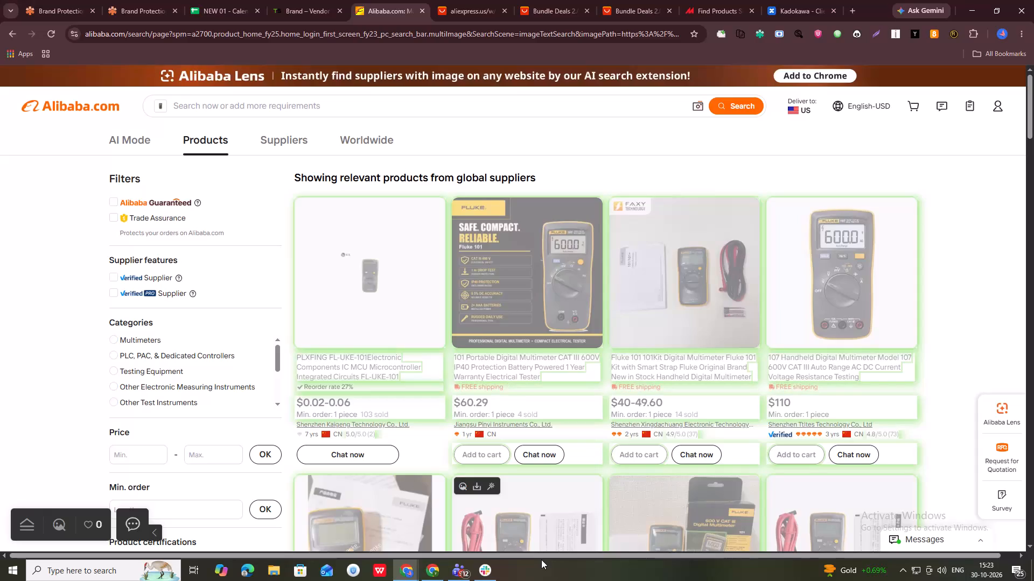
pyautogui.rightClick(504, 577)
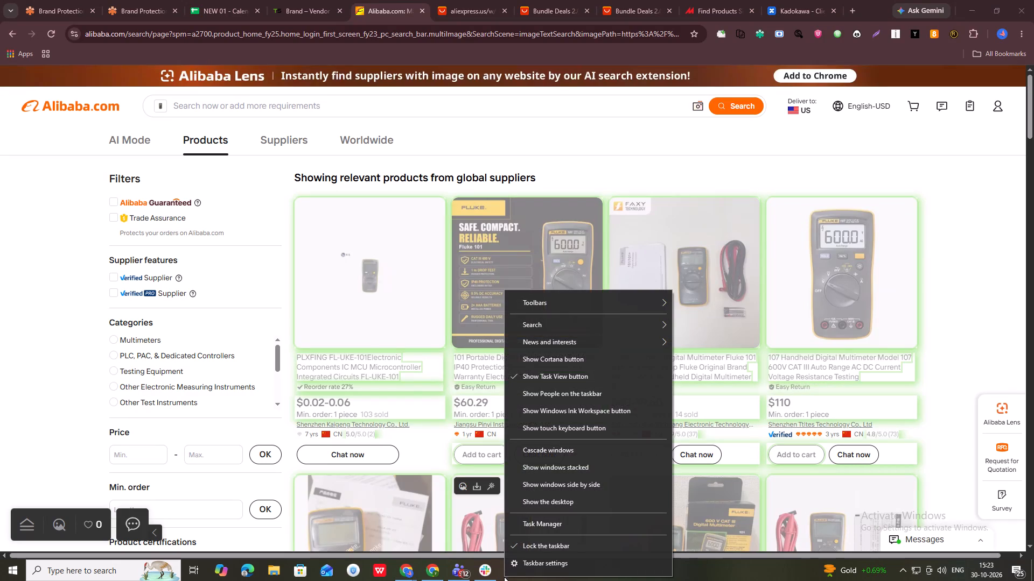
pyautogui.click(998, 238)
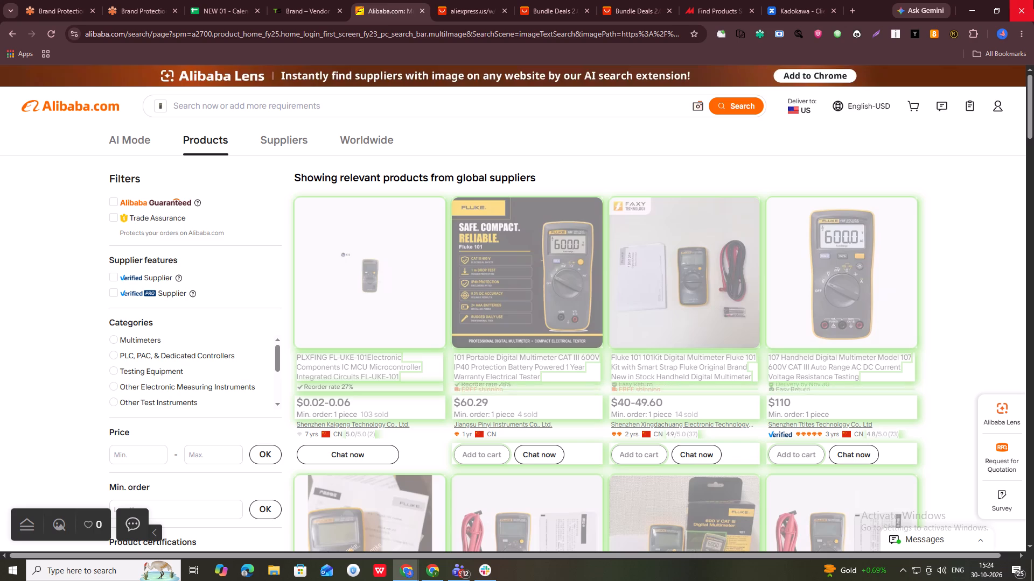
# Look through the first page of Alibaba image-search results for multimeter listings that are not highlighted in green.
pyautogui.press('Down')
pyautogui.press('Down')
pyautogui.press('Down')
pyautogui.press('Down')
pyautogui.press('Down')
pyautogui.press('Down')
pyautogui.press('Down')
pyautogui.press('Down')
pyautogui.press('Down')
pyautogui.press('Down')
pyautogui.press('Down')
pyautogui.press('Down')
pyautogui.press('Down')
pyautogui.press('Down')
pyautogui.press('Down')
pyautogui.press('Down')
pyautogui.press('Down')
pyautogui.press('Down')
pyautogui.press('Down')
pyautogui.press('Down')
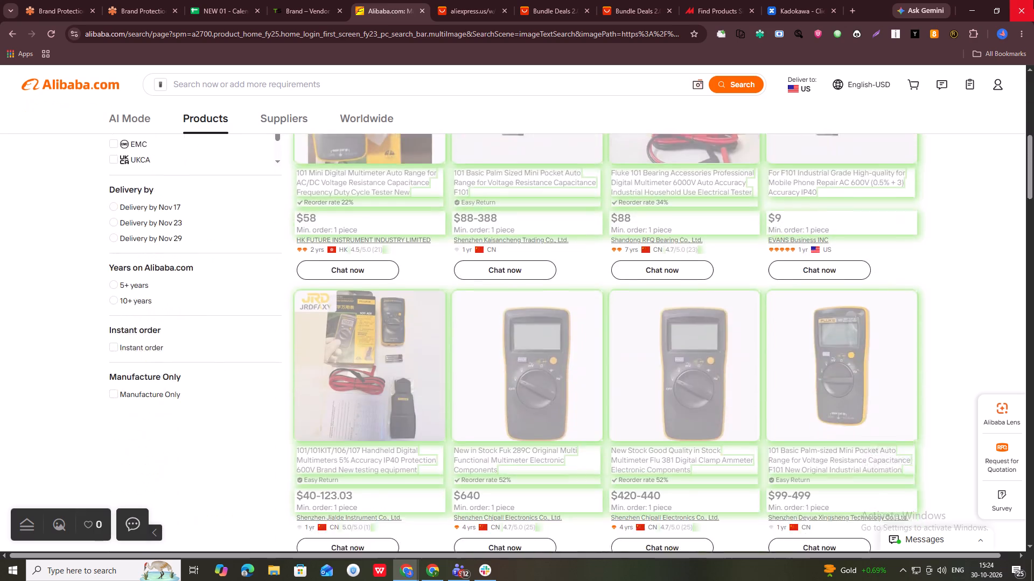
pyautogui.press('Down')
pyautogui.press('Down')
pyautogui.press('Down')
pyautogui.press('Down')
pyautogui.press('Down')
pyautogui.press('Down')
pyautogui.press('Down')
pyautogui.press('Down')
pyautogui.press('Down')
pyautogui.press('Down')
pyautogui.press('Down')
pyautogui.press('Down')
pyautogui.press('Down')
pyautogui.press('Down')
pyautogui.press('Down')
pyautogui.press('Down')
pyautogui.press('Down')
pyautogui.press('Down')
pyautogui.press('Down')
pyautogui.press('Down')
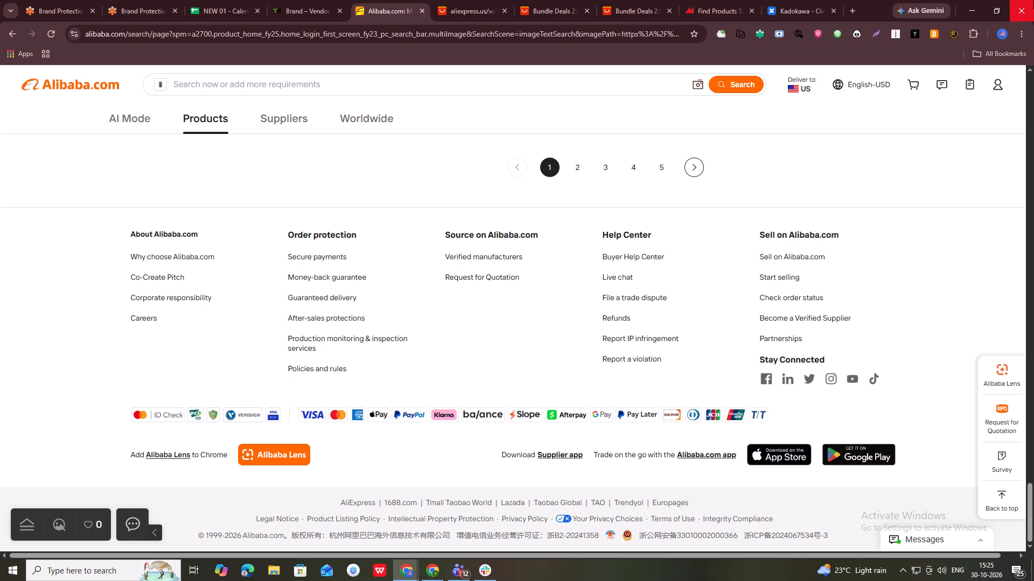
pyautogui.scroll(5, 570, 208)
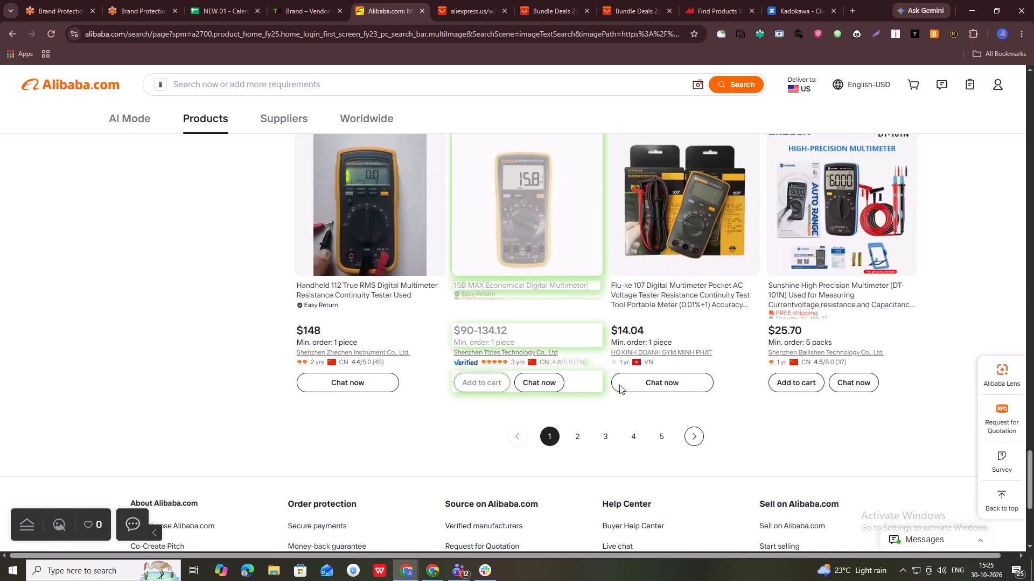
pyautogui.scroll(20, 691, 293)
pyautogui.scroll(20, 691, 293)
pyautogui.scroll(10, 691, 293)
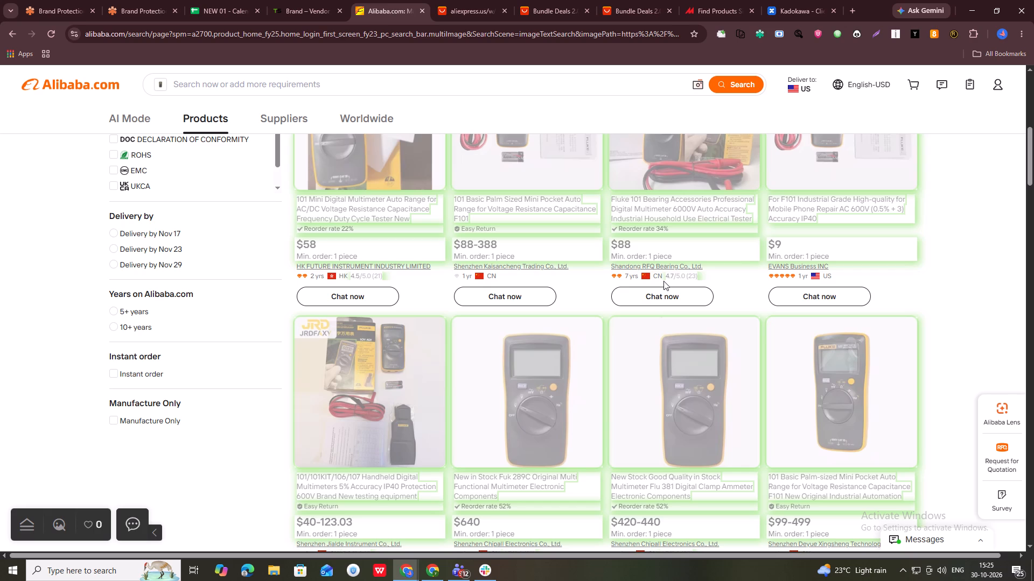
pyautogui.scroll(7, 664, 386)
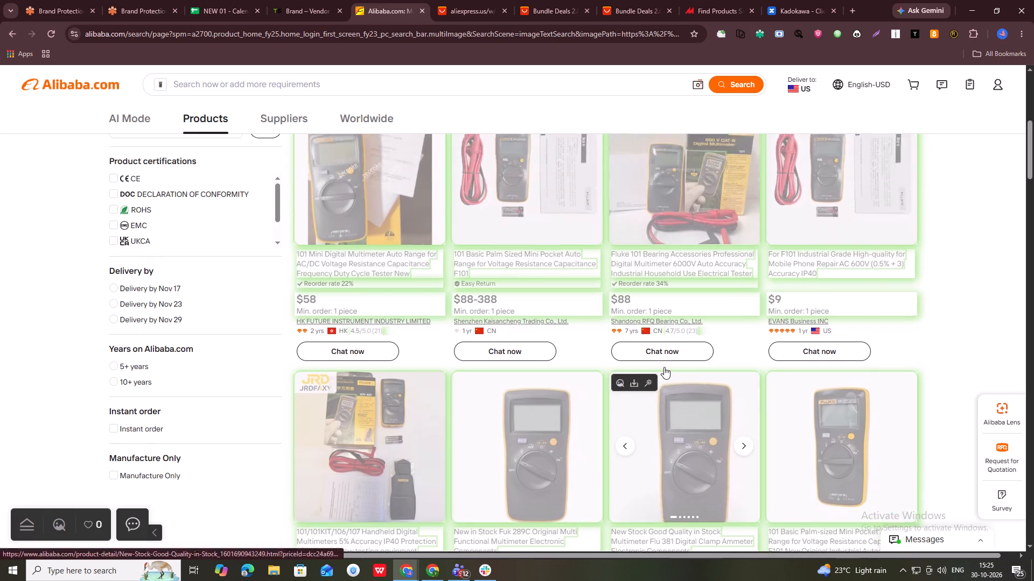
pyautogui.scroll(14, 664, 367)
pyautogui.scroll(-9, 636, 394)
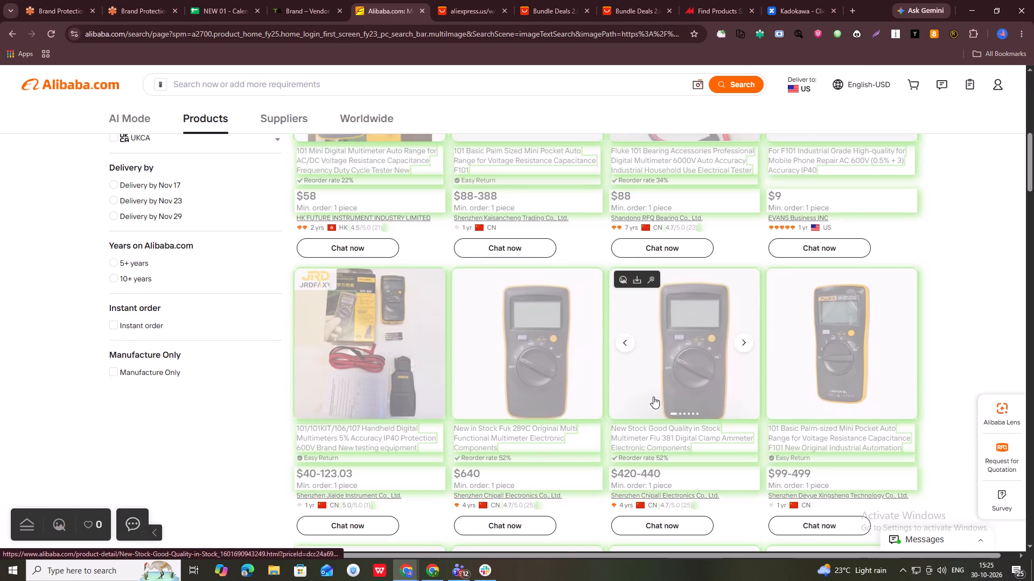
pyautogui.scroll(-6, 654, 396)
pyautogui.scroll(-6, 603, 412)
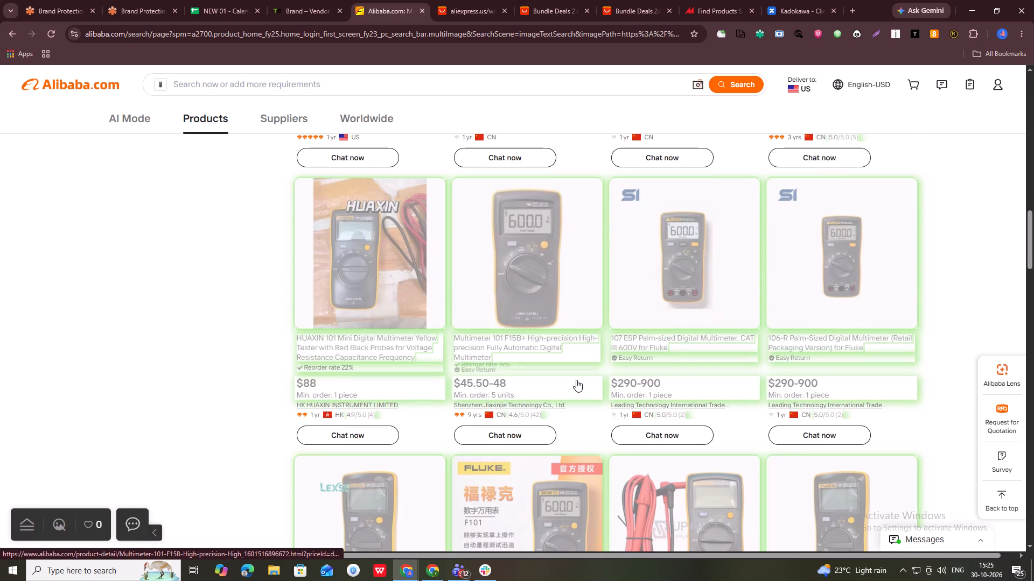
pyautogui.scroll(-6, 569, 374)
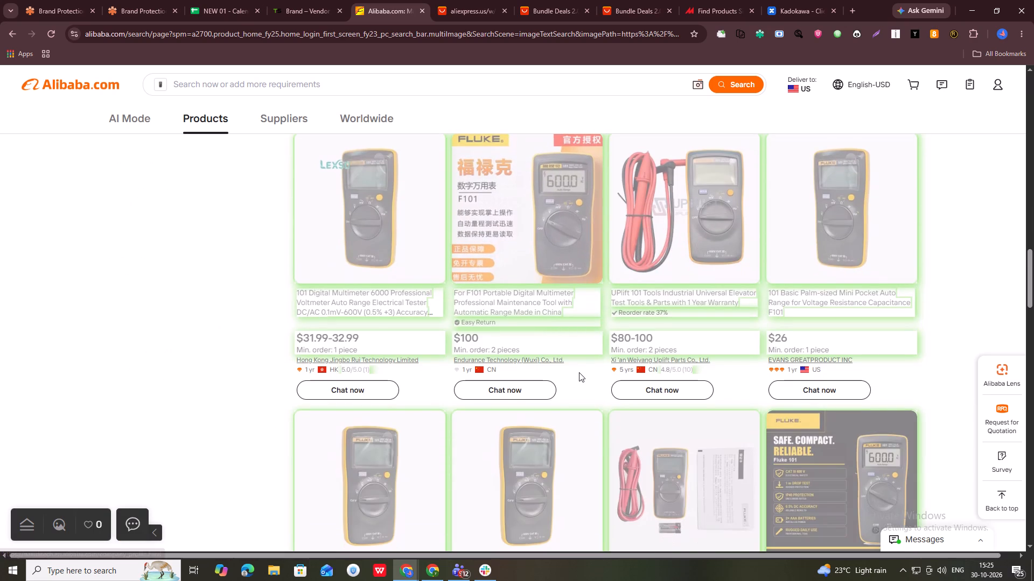
pyautogui.scroll(-15, 579, 372)
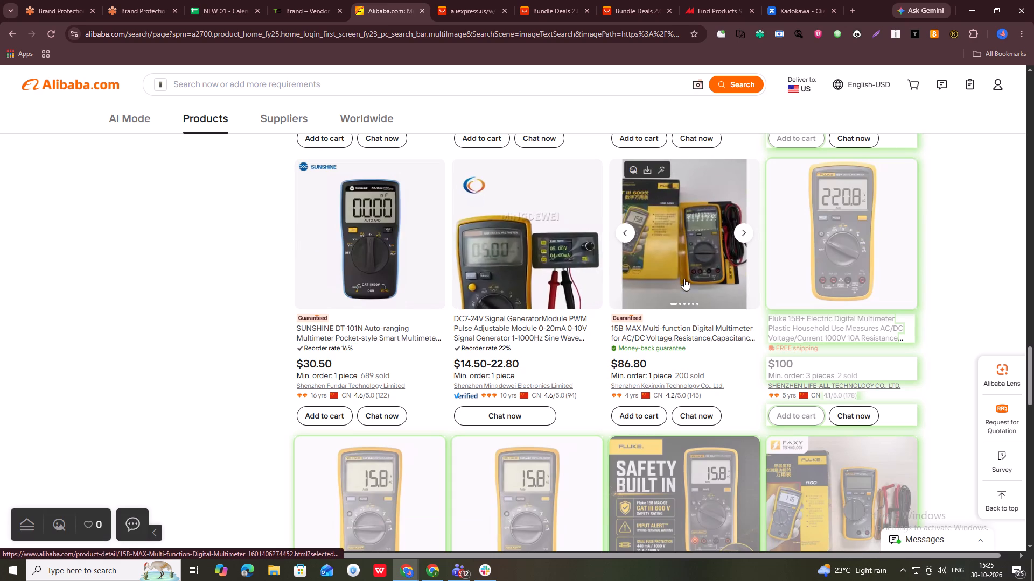
# Browse the photos of the $86.80 15B MAX Multi-function Digital Multimeter result and open its listing in a separate tab.
pyautogui.click(751, 236)
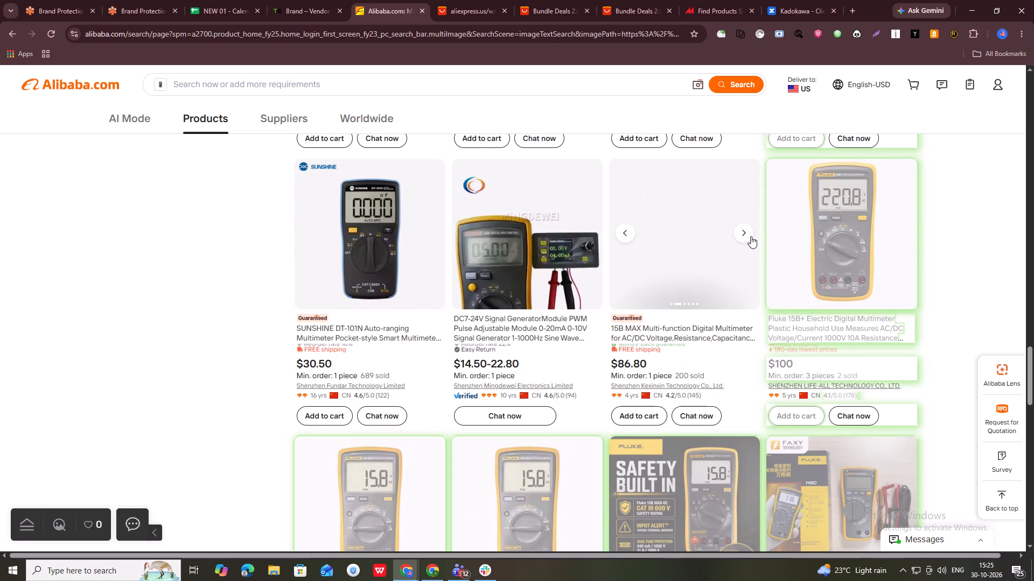
pyautogui.click(751, 236)
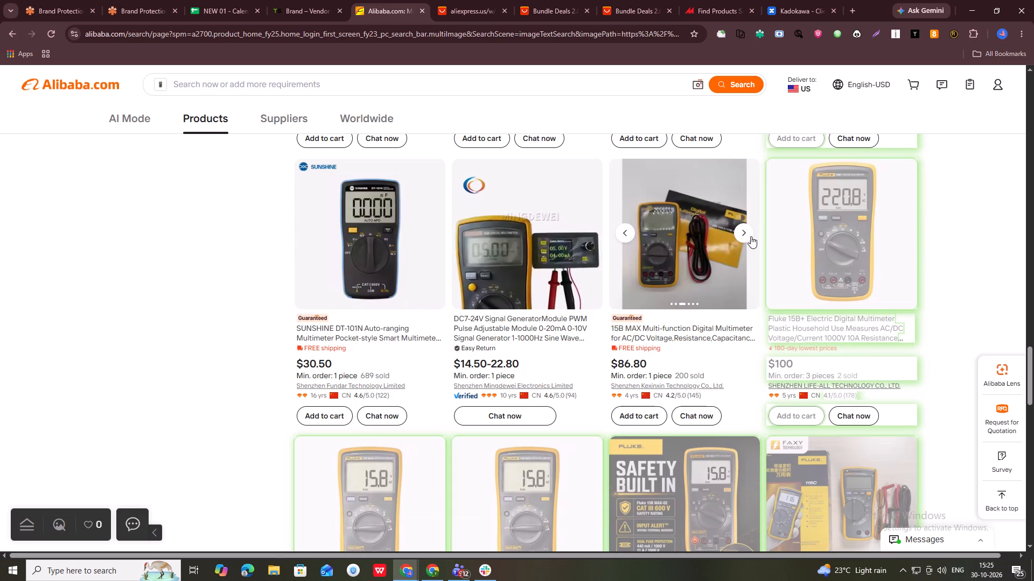
pyautogui.middleClick(687, 329)
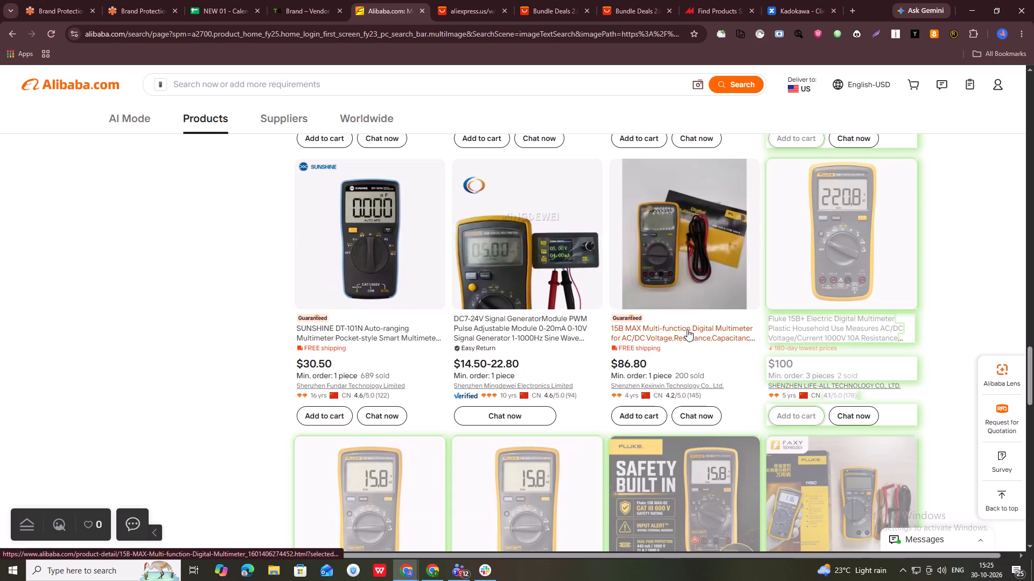
# Check the photos of the Handheld 112 True RMS Digital Multimeter listing and record its link in row 103075 of the Links column.
pyautogui.scroll(-10, 719, 354)
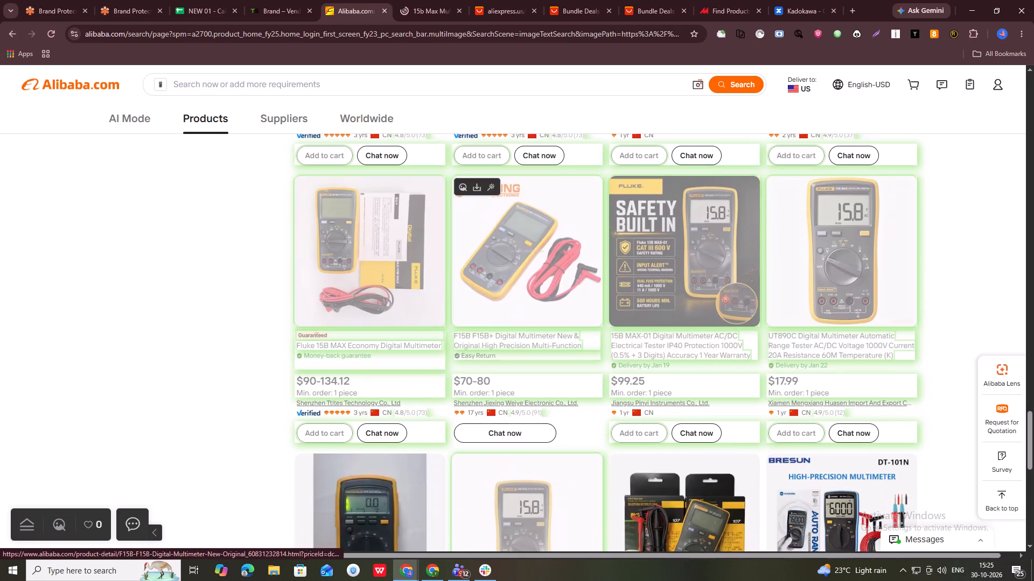
pyautogui.scroll(-5, 717, 278)
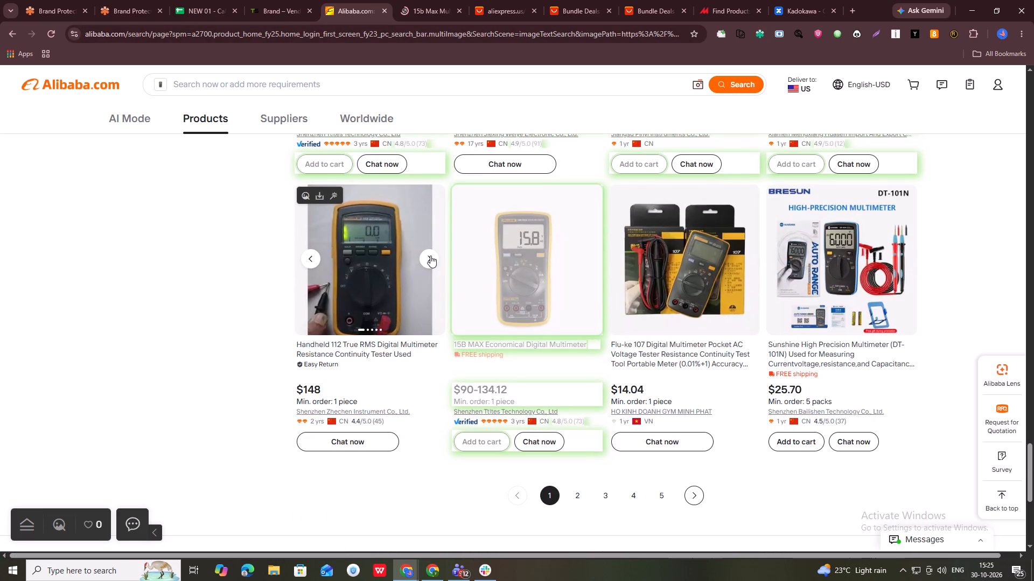
pyautogui.click(430, 256)
pyautogui.click(430, 256)
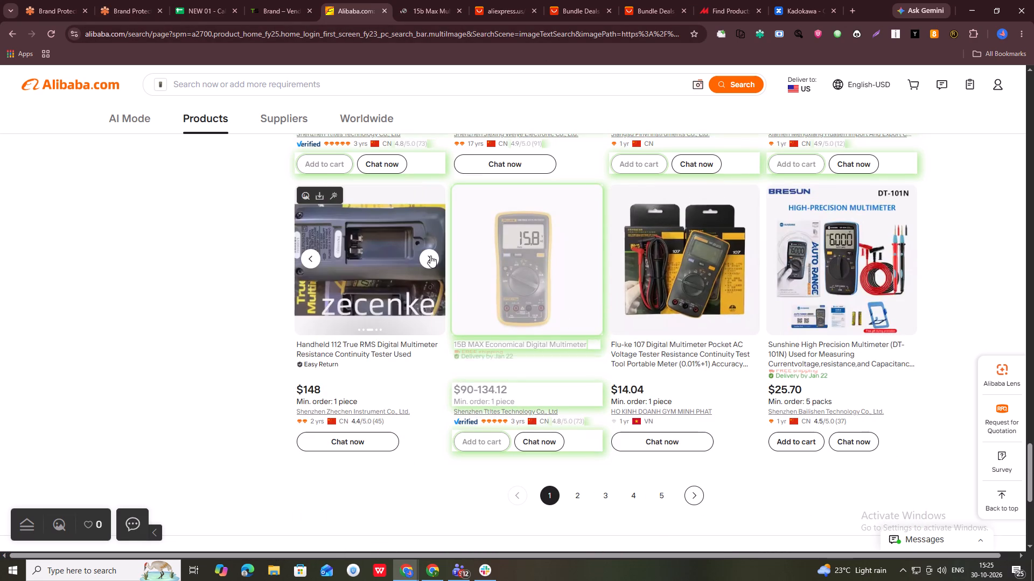
pyautogui.click(430, 256)
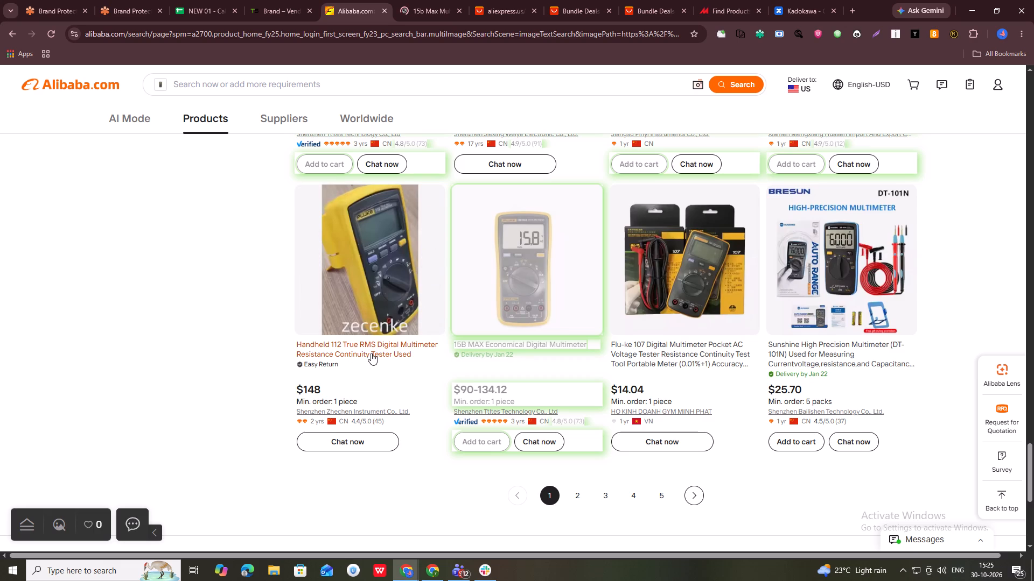
pyautogui.rightClick(373, 351)
pyautogui.click(415, 461)
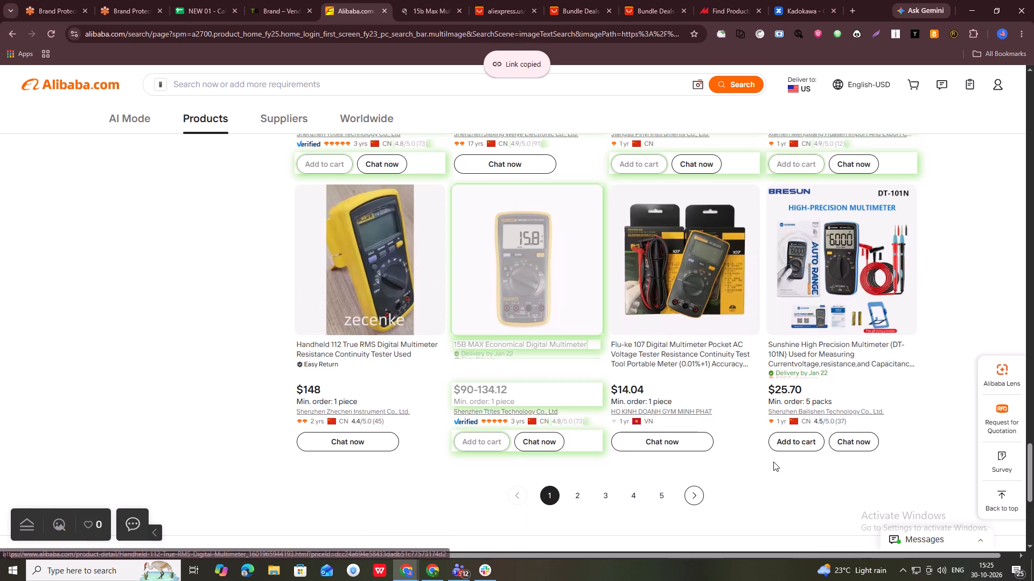
pyautogui.hotkey('alt', 'Tab')
pyautogui.press('Down')
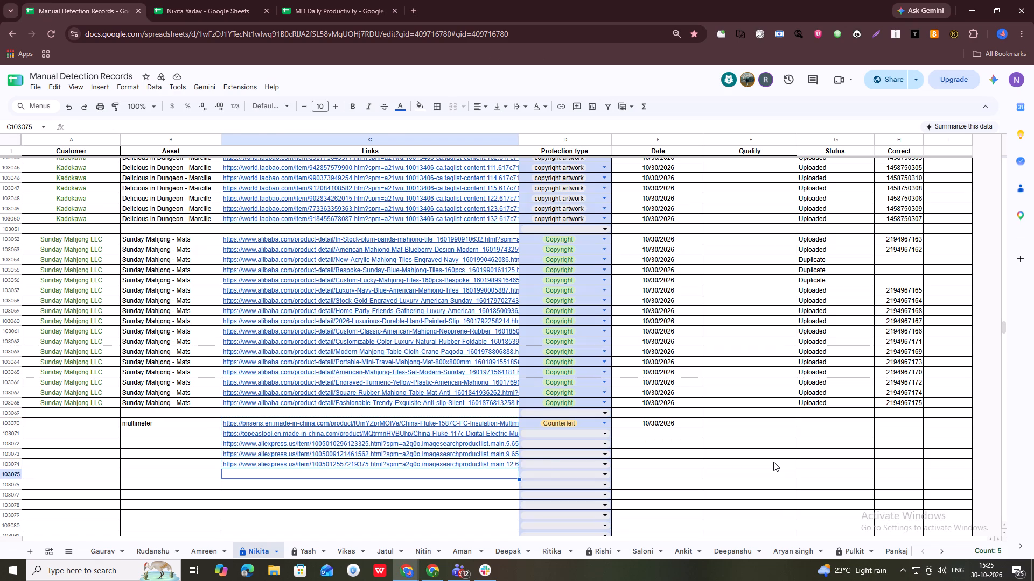
pyautogui.hotkey('ctrl', 'v')
# Fill the Counterfeit protection type and the 10/30/2026 date from row 103070 down through row 103074.
pyautogui.press('Up')
pyautogui.press('Right')
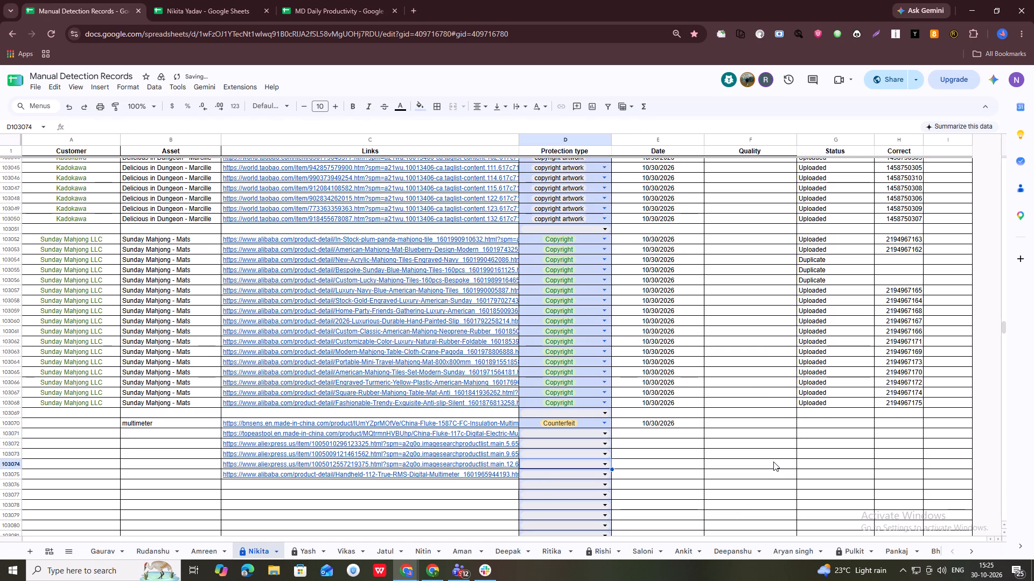
pyautogui.hotkey('shift', 'Right')
pyautogui.hotkey('ctrl', 'shift', 'Up')
pyautogui.hotkey('ctrl', 'd')
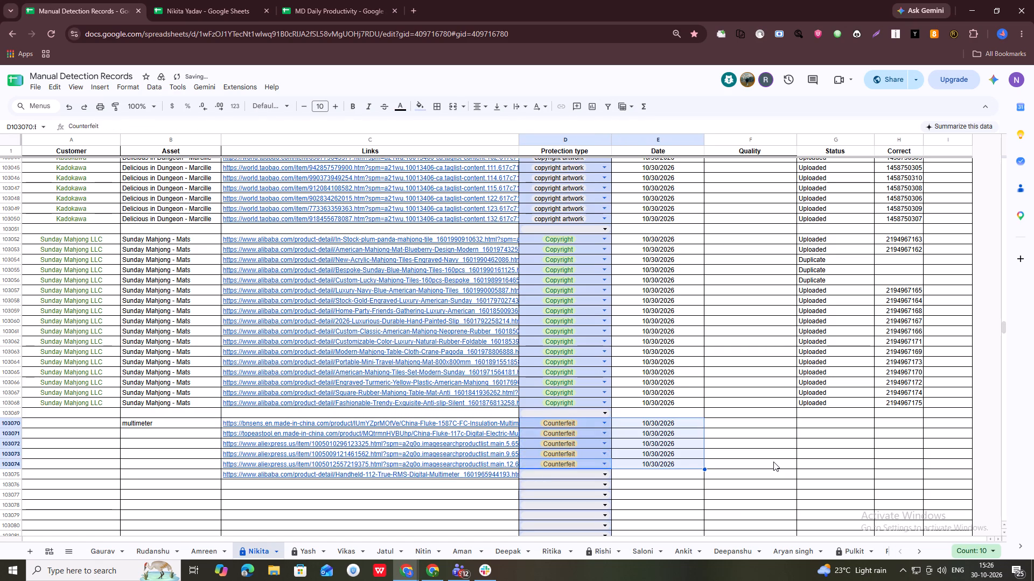
pyautogui.press('Down')
pyautogui.press('Left')
pyautogui.press('Down')
# Return to the Alibaba search results and open page 2.
pyautogui.hotkey('alt', 'Tab')
pyautogui.press('Down')
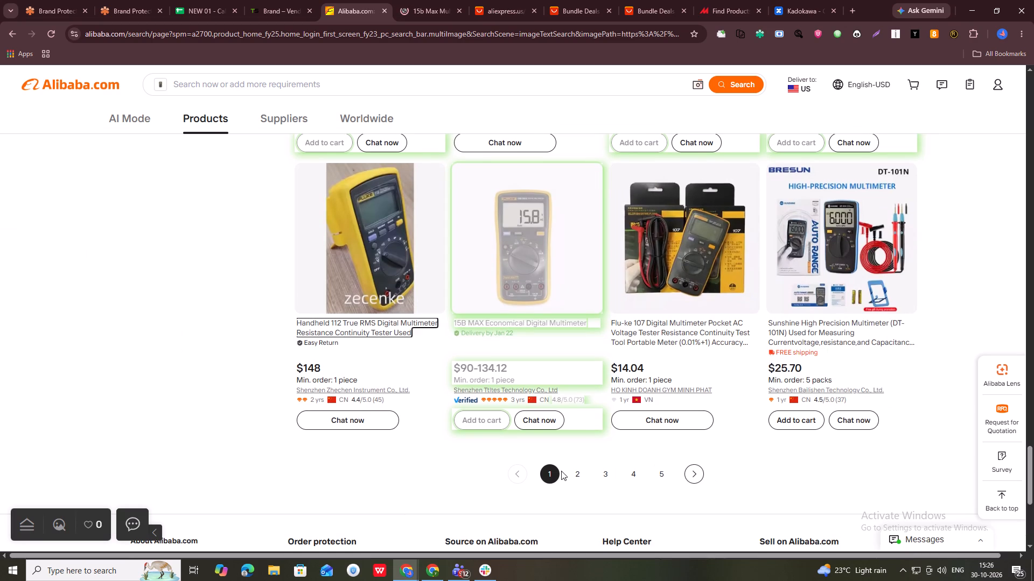
pyautogui.click(583, 473)
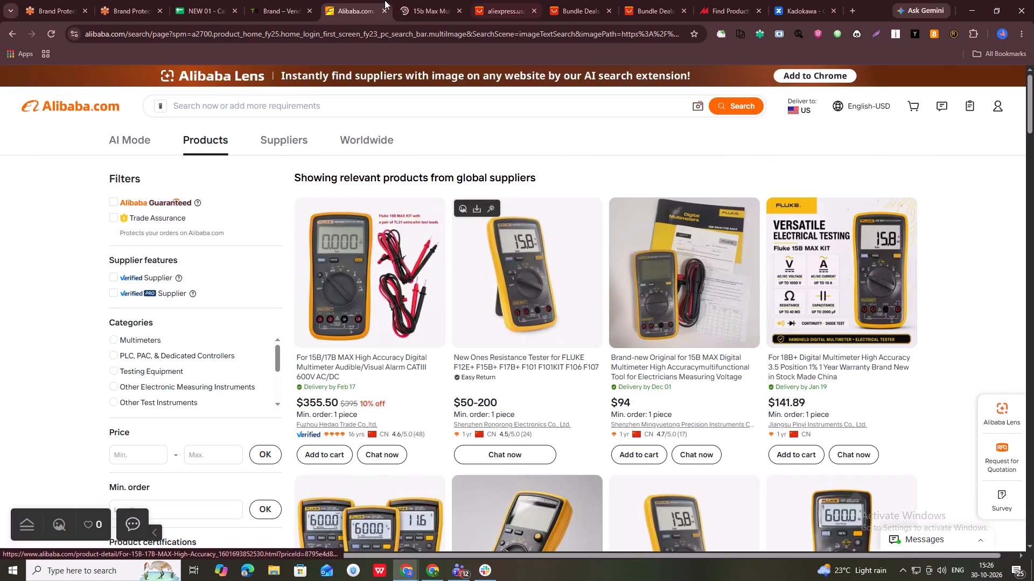
# Examine the product photos on the opened 15B MAX Multi-function Digital Multimeter listing, then close it.
pyautogui.click(431, 0)
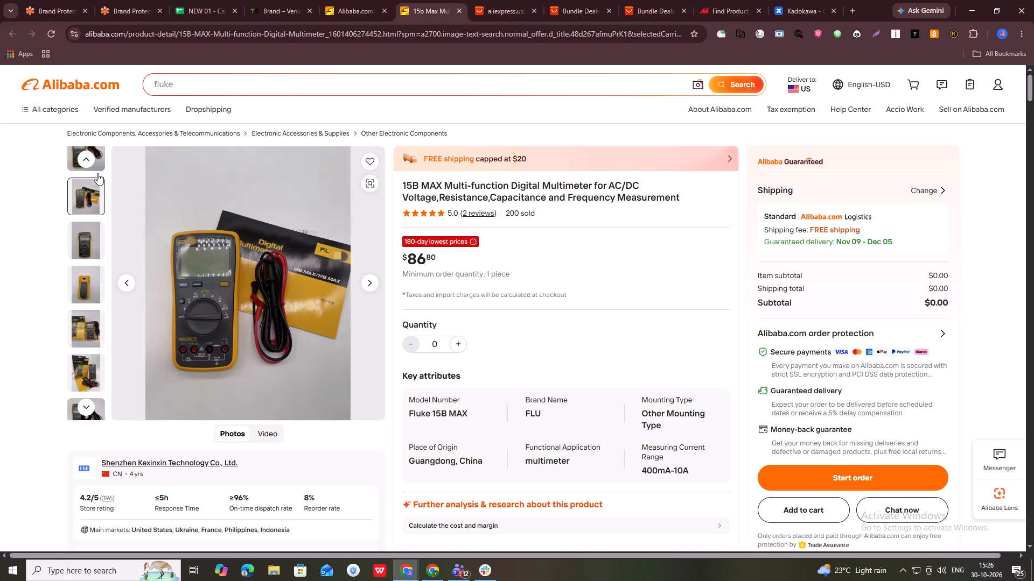
pyautogui.scroll(4, 97, 173)
pyautogui.click(89, 157)
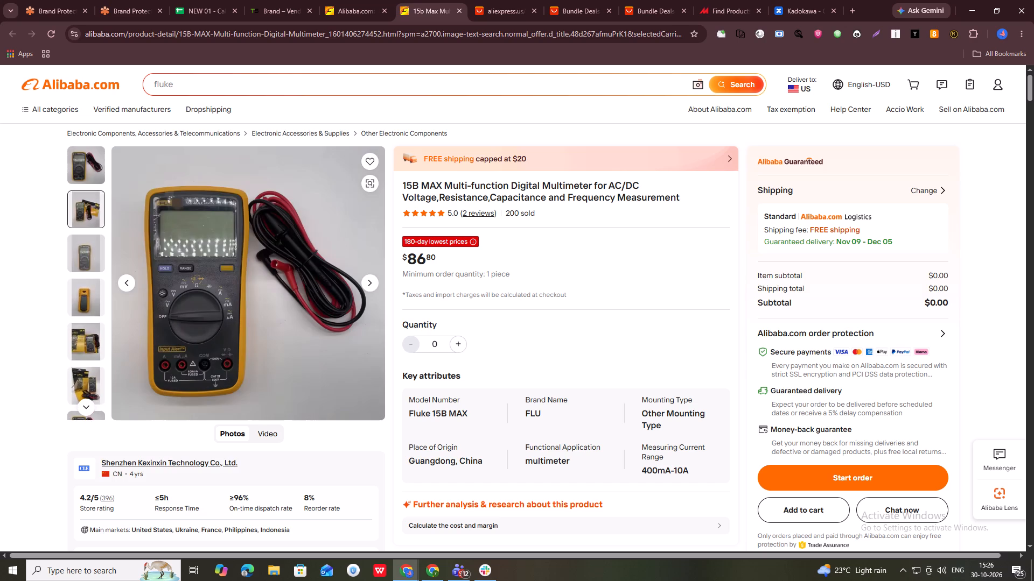
pyautogui.scroll(-6, 513, 389)
pyautogui.scroll(15, 489, 389)
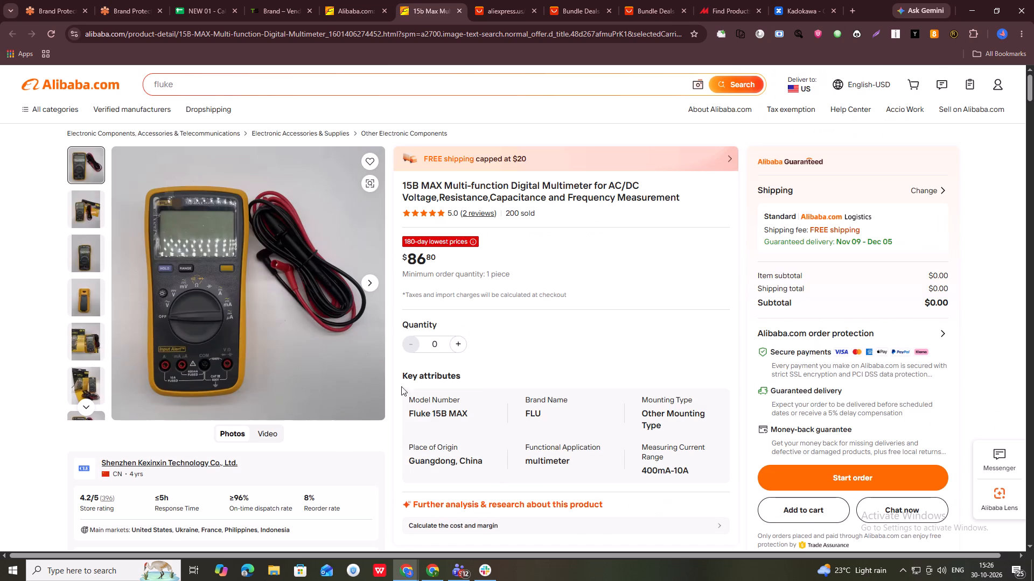
pyautogui.click(457, 9)
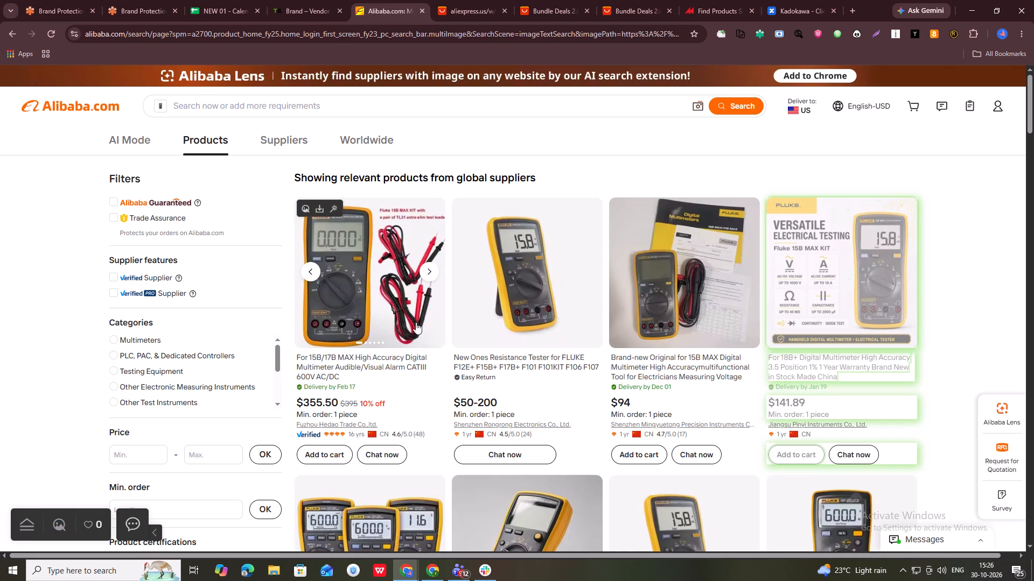
# Check the photos of the For 15B/17B MAX High Accuracy Digital Multimeter listing and record its link in row 103076 of the Links column.
pyautogui.click(431, 271)
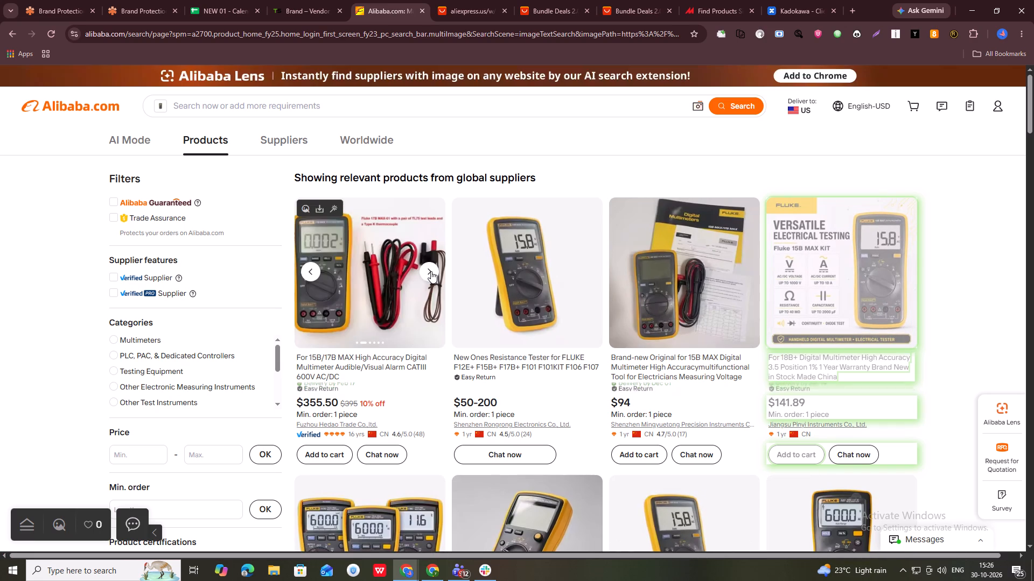
pyautogui.rightClick(389, 363)
pyautogui.click(428, 474)
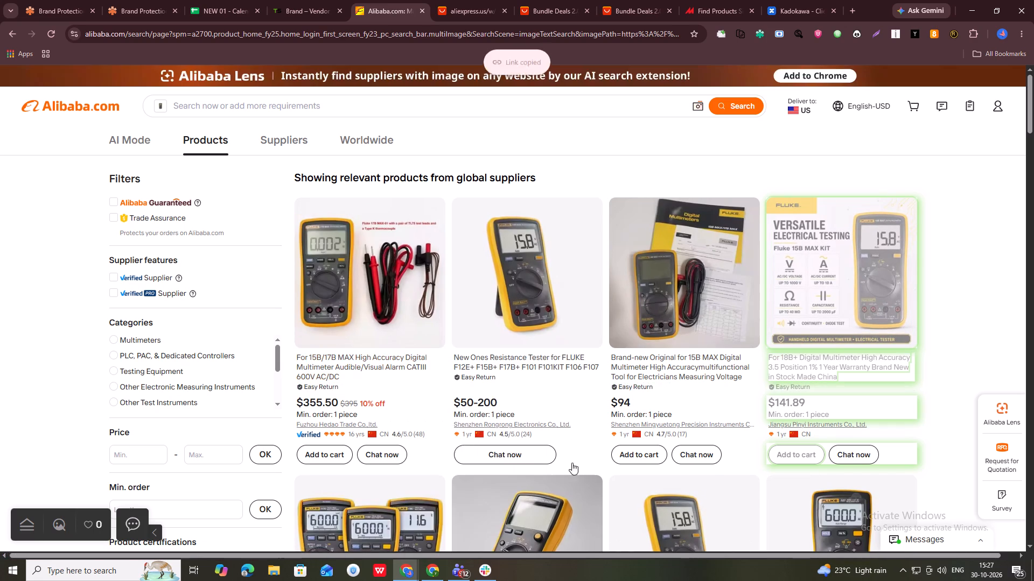
pyautogui.hotkey('alt', 'Tab')
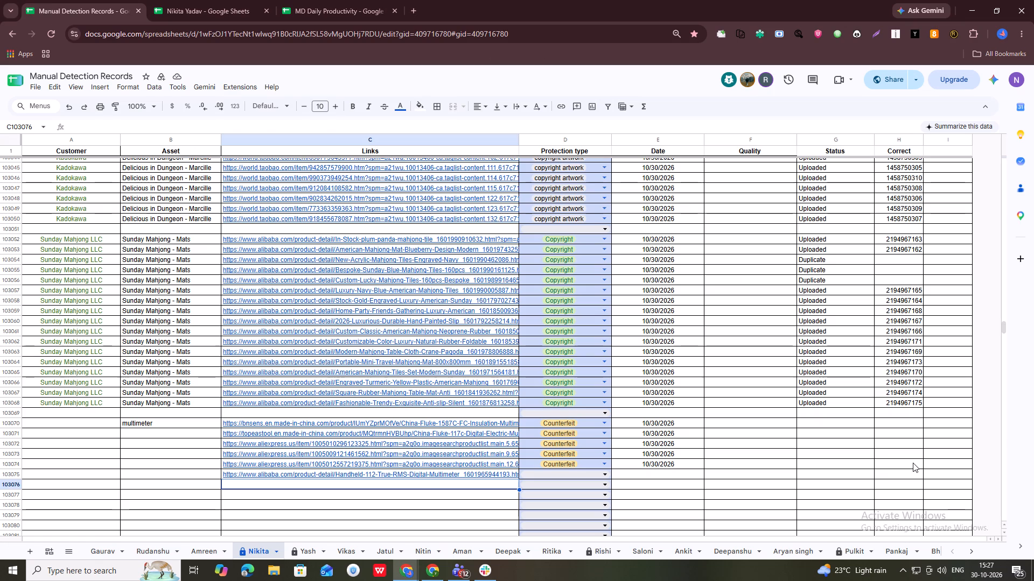
pyautogui.hotkey('ctrl', 'v')
pyautogui.press('Down')
# Check the New Ones Resistance Tester photos, and record the Brand-new Original for 15B MAX Digital Multimeter listing's link in row 103077 of the Links column.
pyautogui.hotkey('alt', 'Tab')
pyautogui.press('Right')
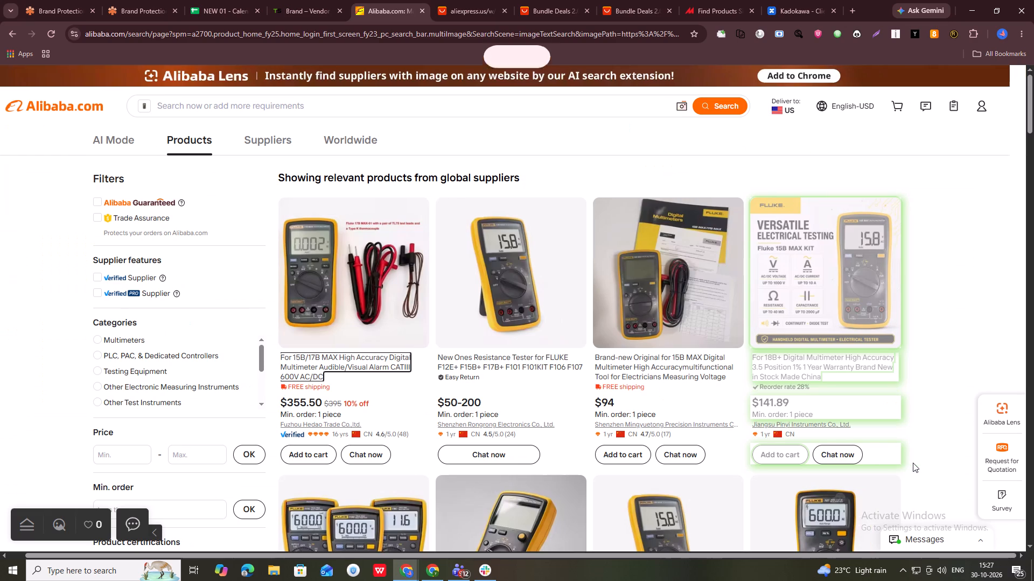
pyautogui.click(570, 270)
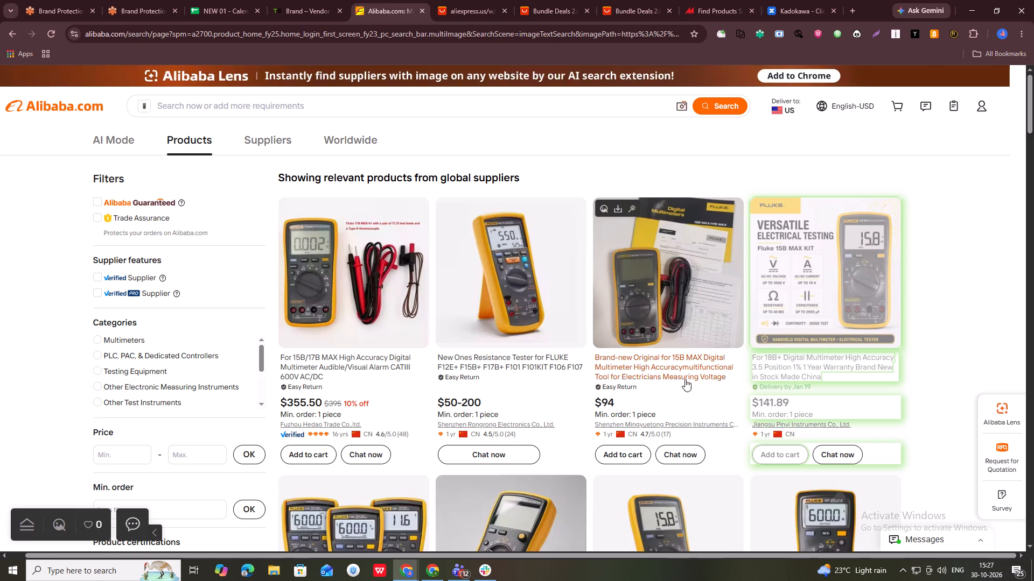
pyautogui.rightClick(668, 373)
pyautogui.click(701, 294)
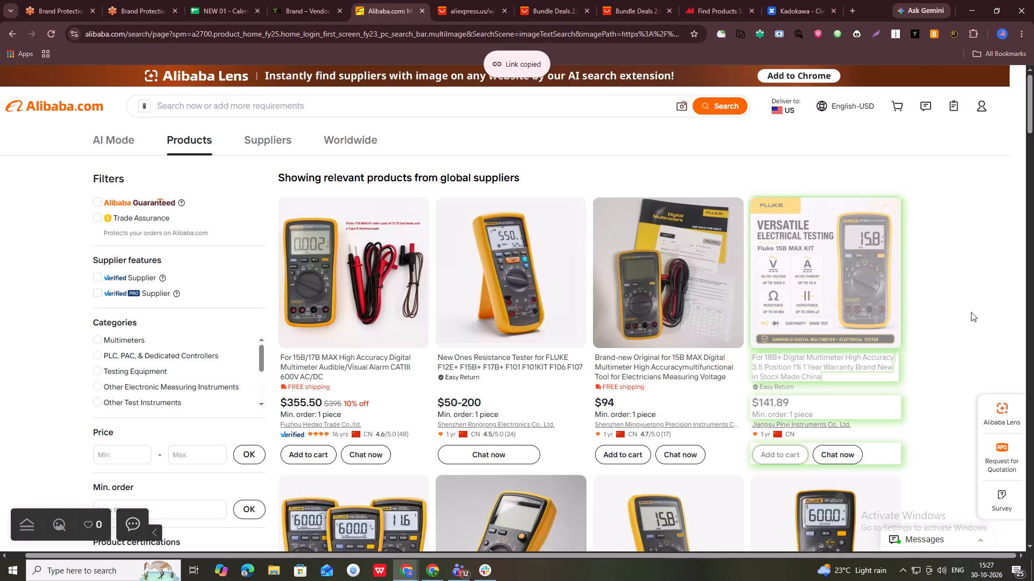
pyautogui.hotkey('alt', 'Tab')
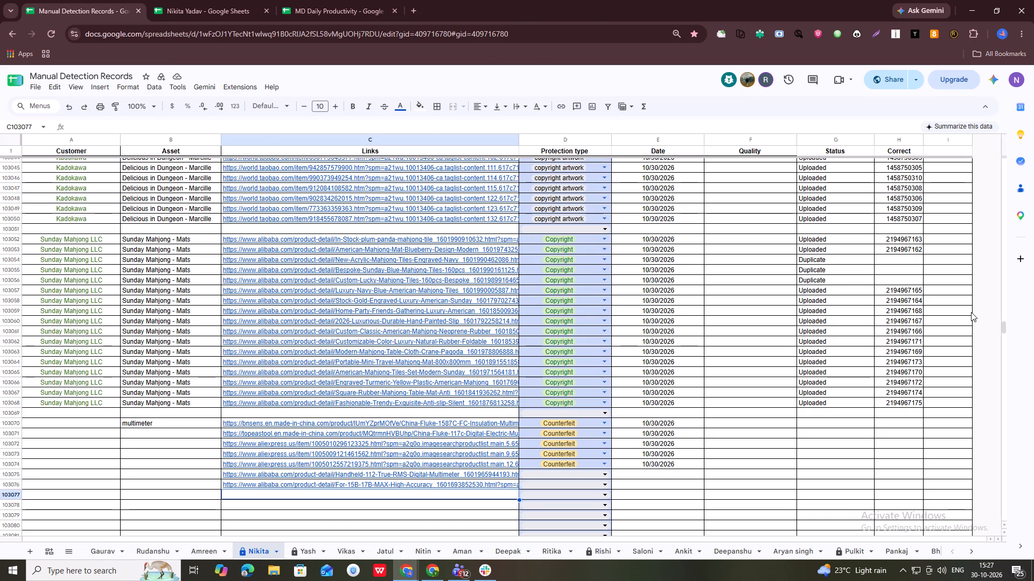
pyautogui.hotkey('ctrl', 'v')
pyautogui.press('Down')
# Return to the Alibaba results and examine the product photos of the UT890C Digital Multimeter listing.
pyautogui.hotkey('alt', 'Tab')
pyautogui.press('Down')
pyautogui.press('Down')
pyautogui.press('Down')
pyautogui.press('Down')
pyautogui.press('Down')
pyautogui.press('Down')
pyautogui.press('Down')
pyautogui.press('Down')
pyautogui.press('Down')
pyautogui.press('Down')
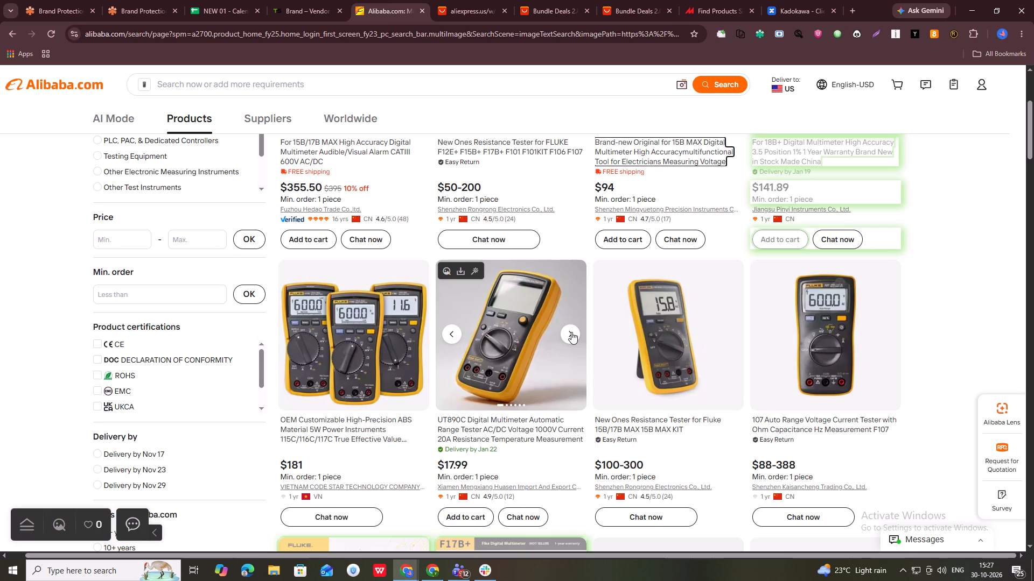
pyautogui.click(571, 332)
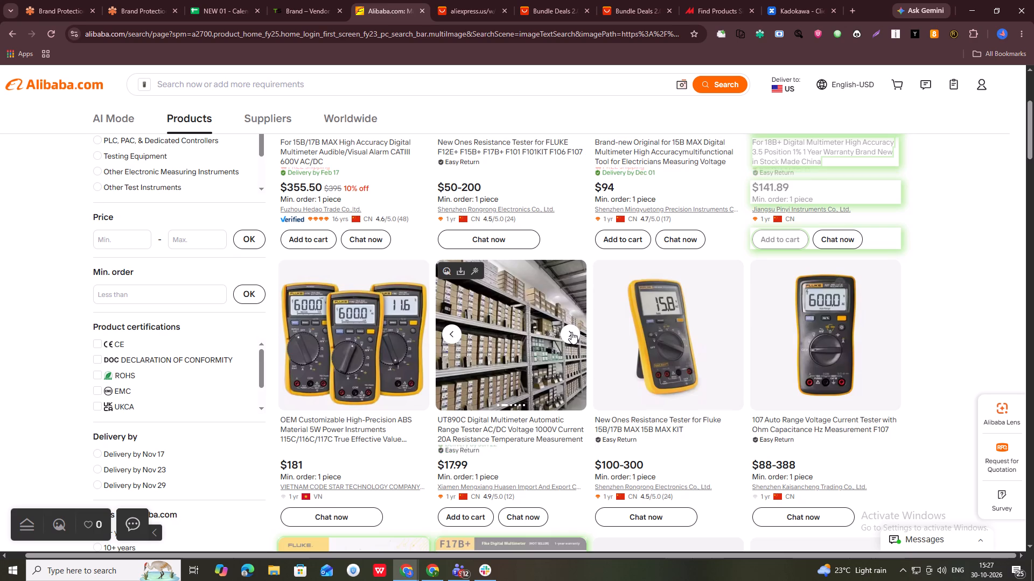
pyautogui.click(571, 332)
pyautogui.click(571, 332)
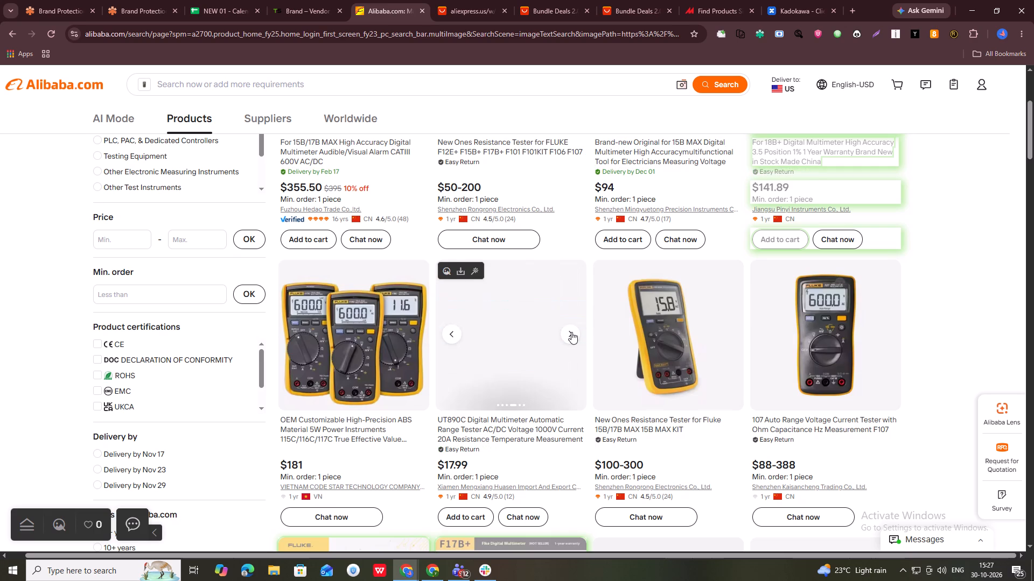
pyautogui.click(571, 332)
pyautogui.click(571, 332)
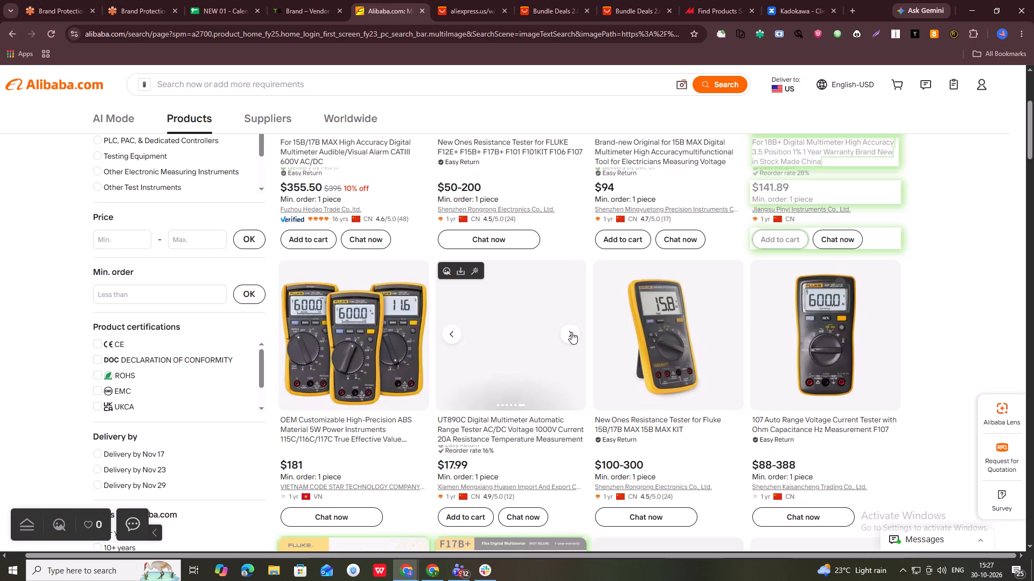
pyautogui.click(571, 332)
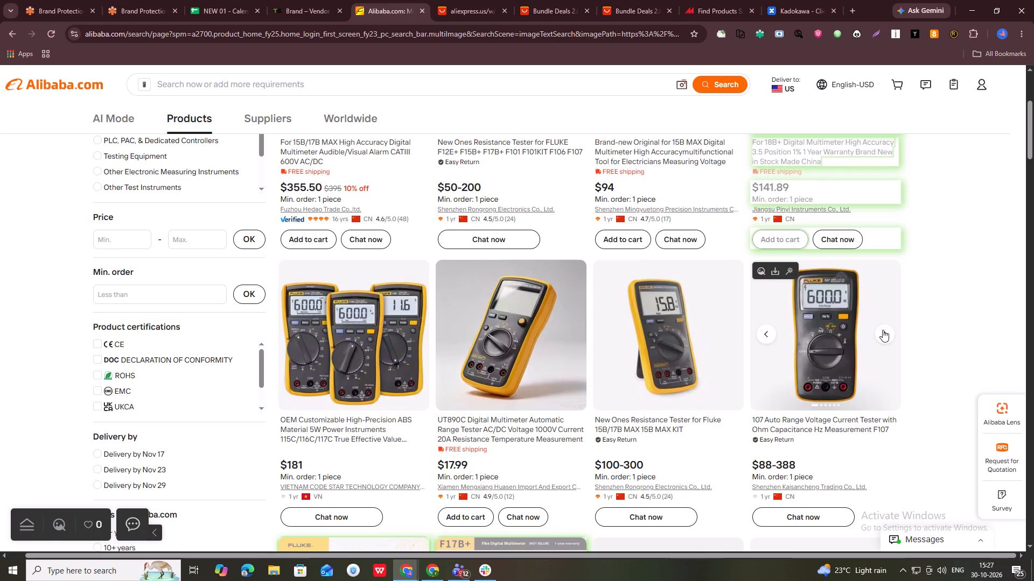
# Examine the product photos of the Cheap Supplier Wholesale Electronic Components F115C Digital Multimeter listing.
pyautogui.scroll(-6, 883, 330)
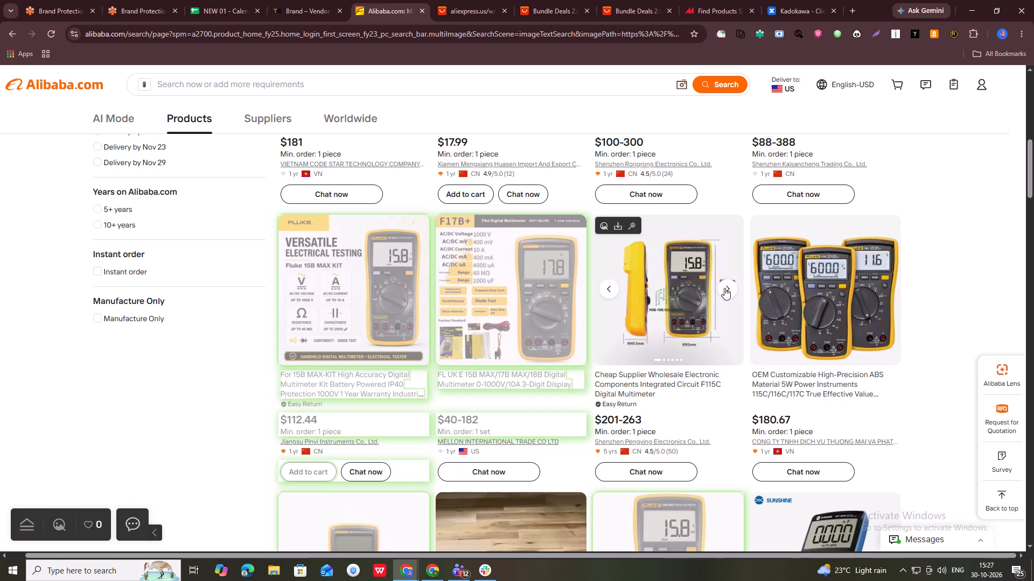
pyautogui.click(724, 288)
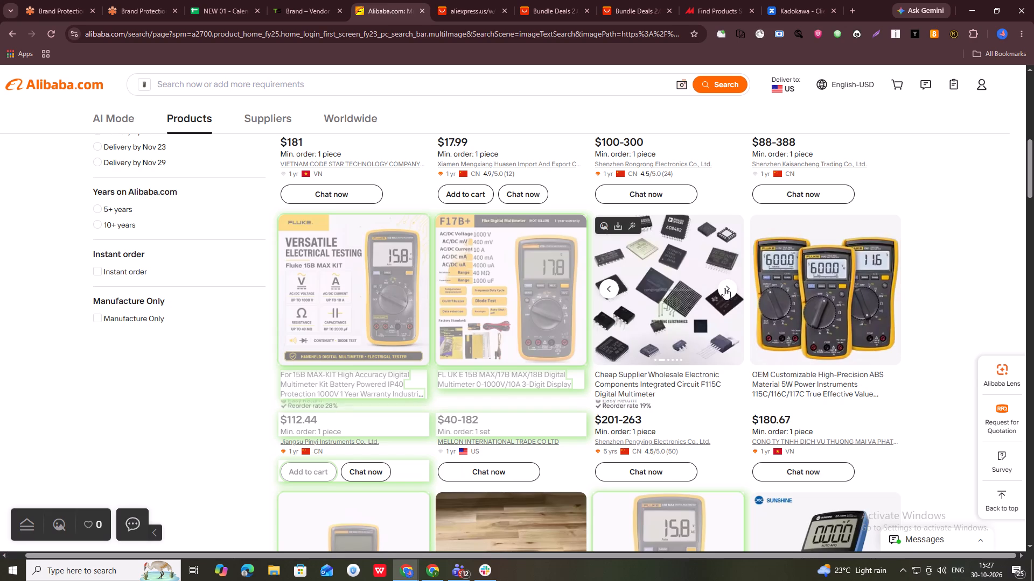
pyautogui.click(724, 288)
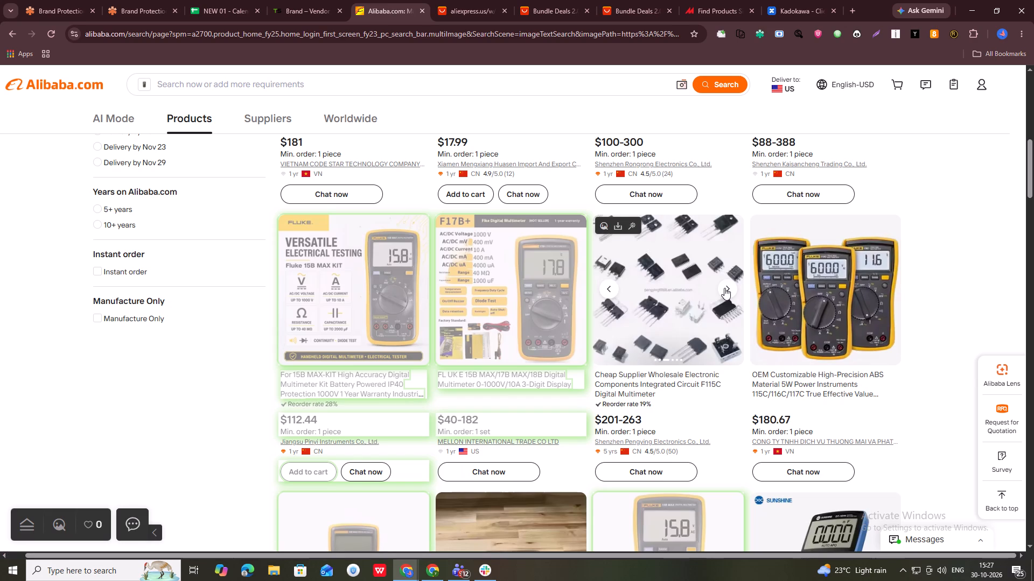
pyautogui.click(724, 288)
pyautogui.click(728, 284)
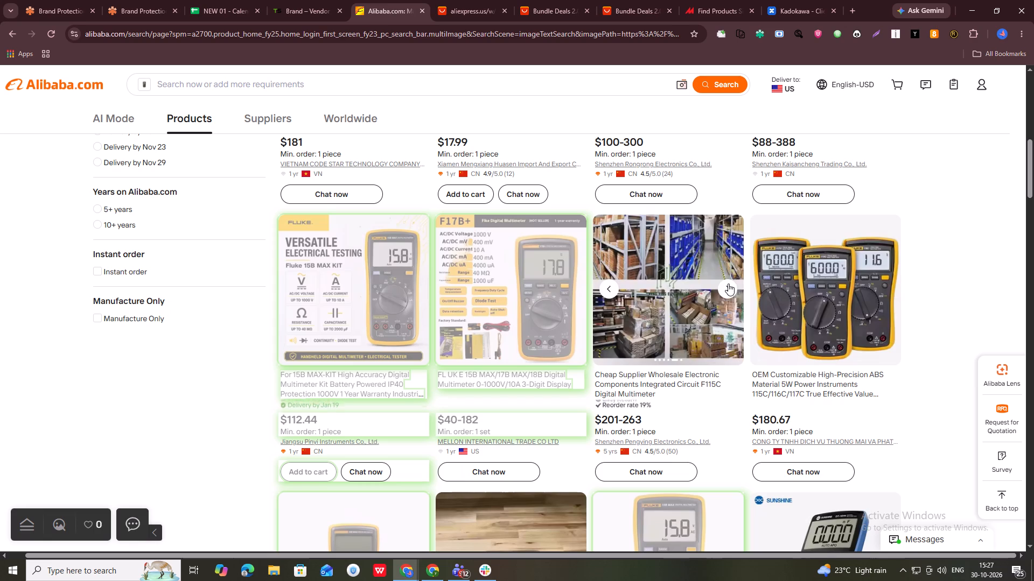
# Copy the link of the Brand New 110 PLUS ESSENTAL MULTMETER W/ LEADS listing for the detection records.
pyautogui.scroll(-4, 718, 284)
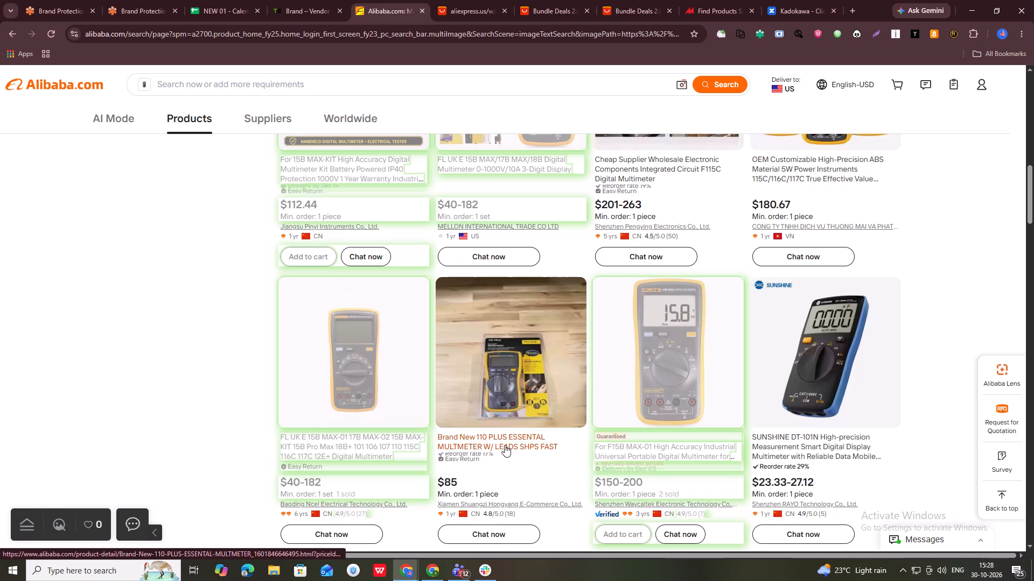
pyautogui.rightClick(505, 445)
pyautogui.click(557, 368)
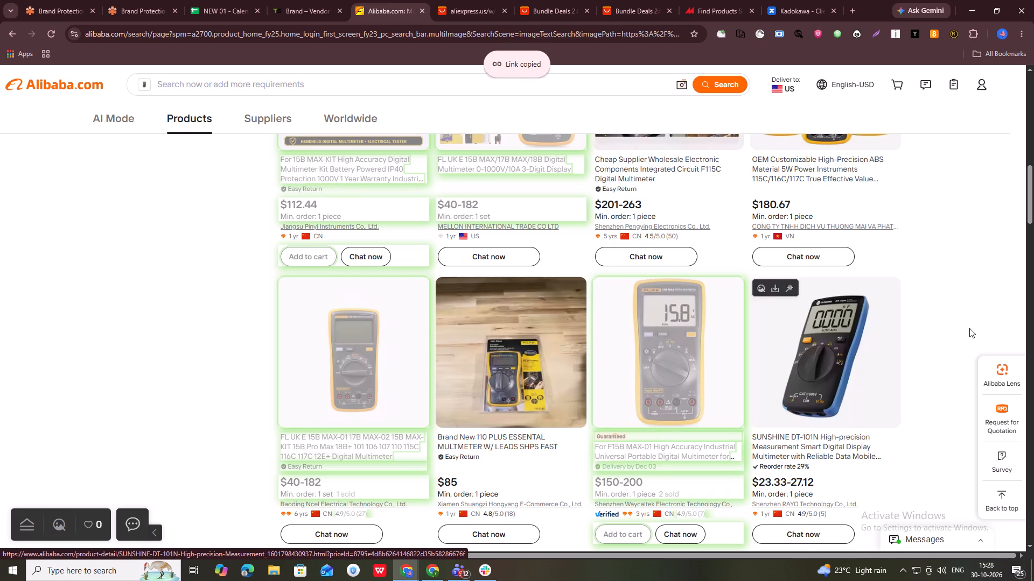
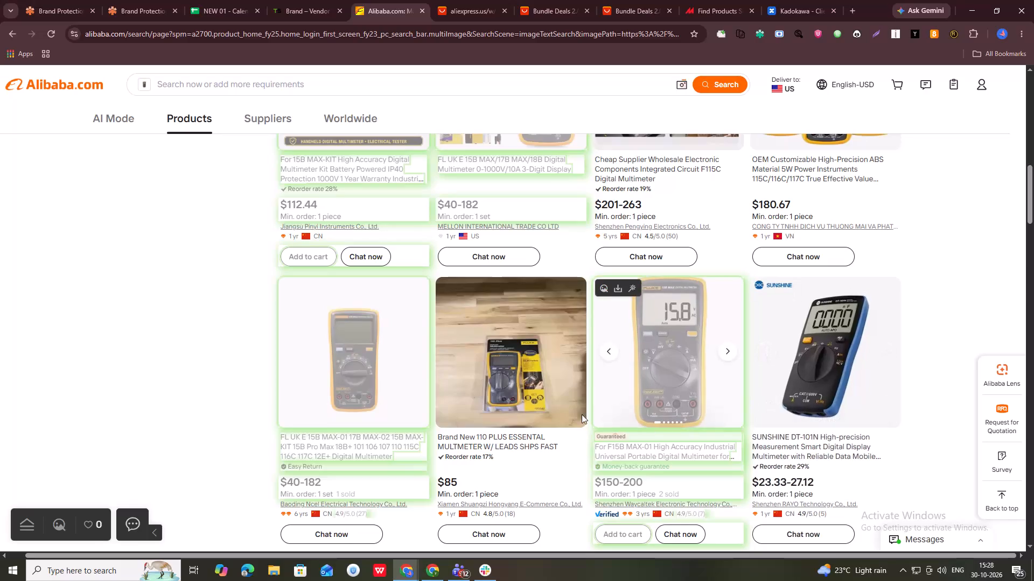
# Record the Brand New 110 PLUS ESSENTAL MULTMETER listing's link in row 103078 of the Manual Detection Records sheet's Links column.
pyautogui.rightClick(519, 442)
pyautogui.click(576, 365)
pyautogui.hotkey('alt', 'Tab')
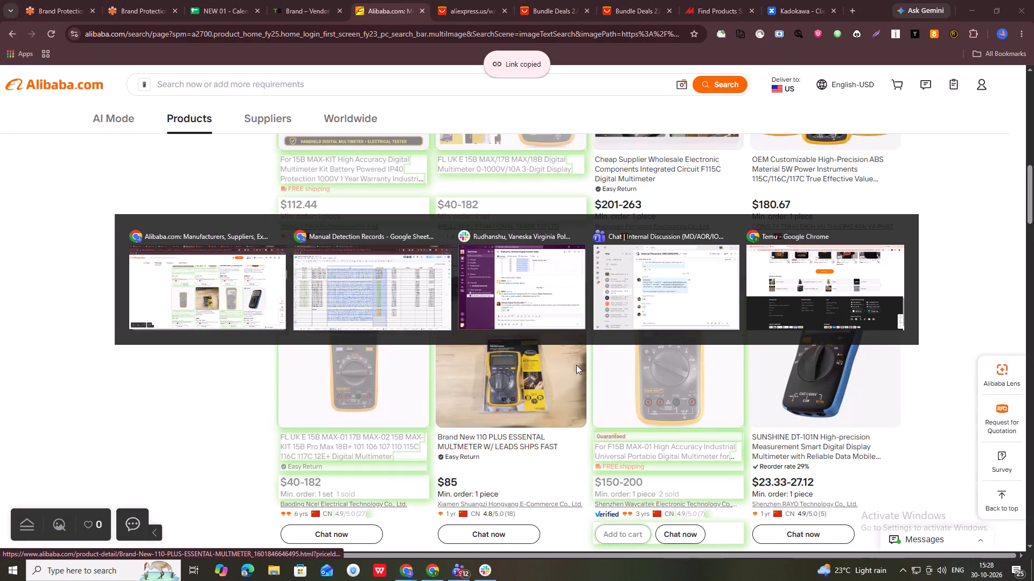
pyautogui.hotkey('ctrl', 'v')
pyautogui.press('Down')
# Return to the Alibaba results and record the 111 True RMS Digital Multimeter Handed listing's link in row 103079 of the Links column.
pyautogui.hotkey('alt', 'Tab')
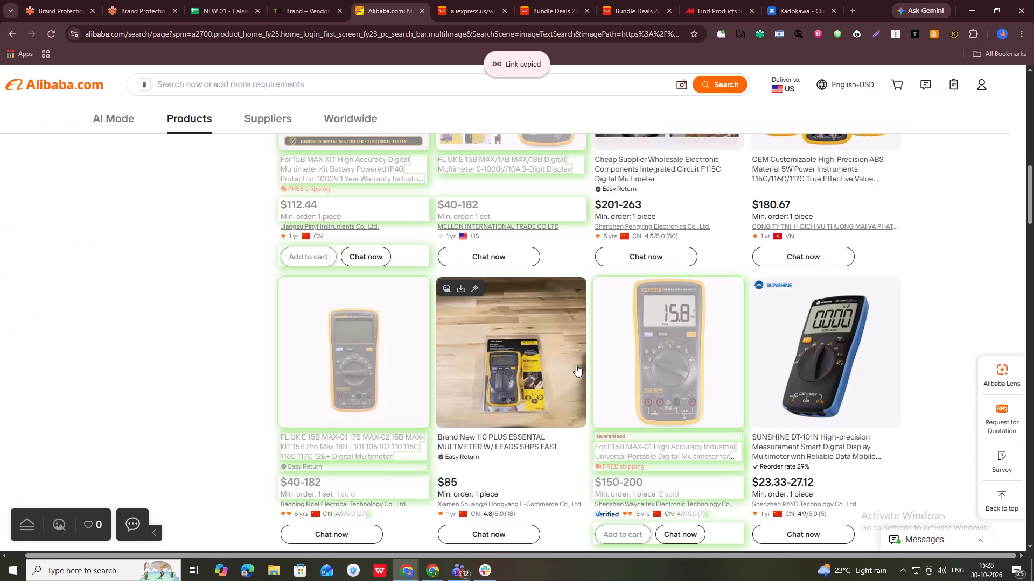
pyautogui.press('Down')
pyautogui.scroll(-5, 578, 362)
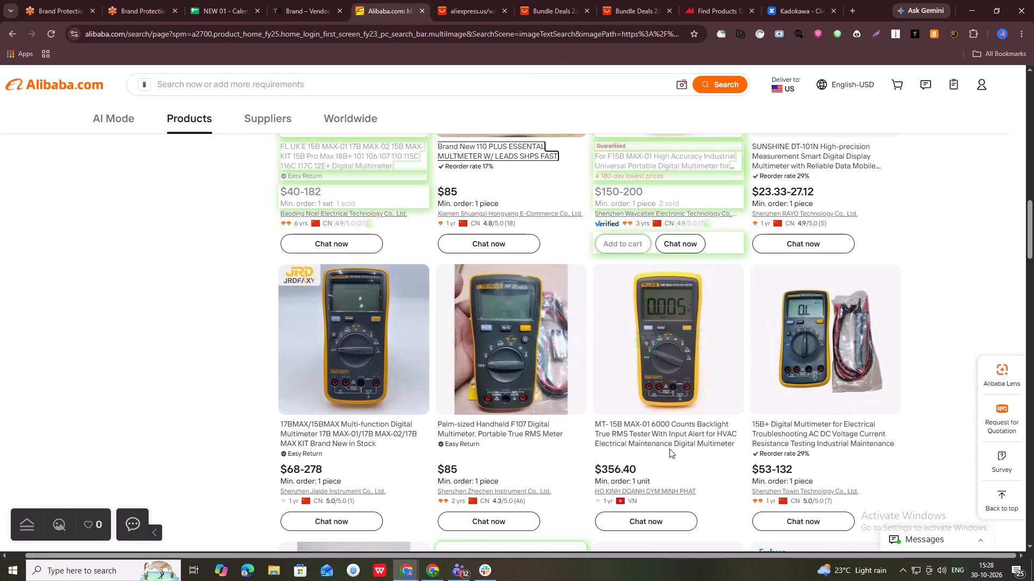
pyautogui.scroll(-3, 667, 443)
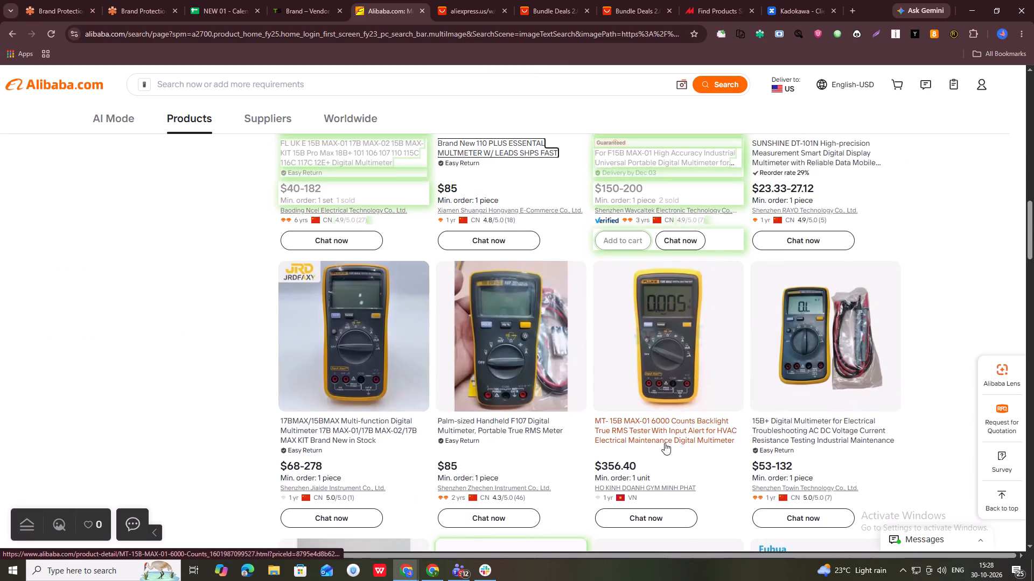
pyautogui.scroll(-4, 665, 443)
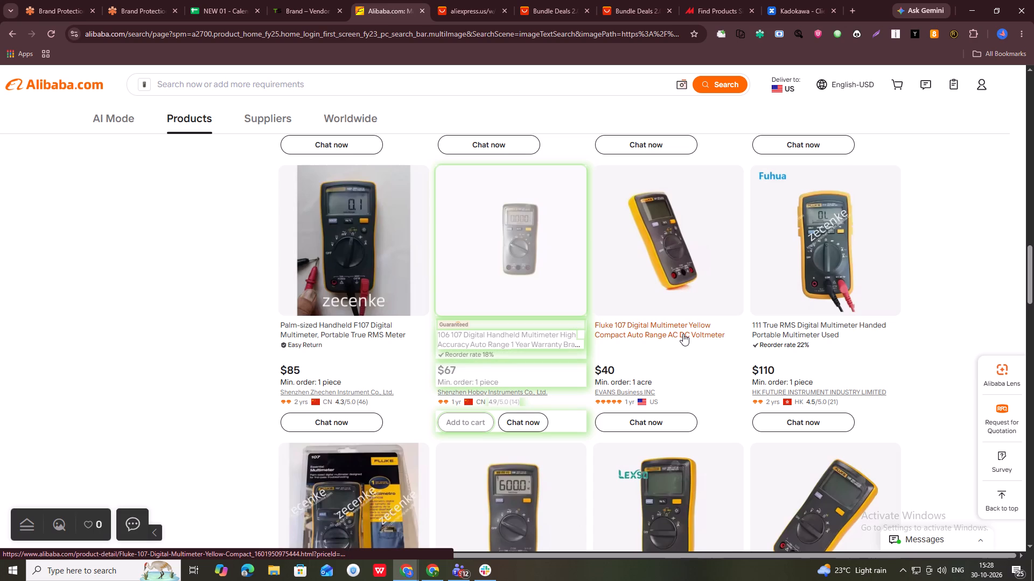
pyautogui.rightClick(806, 333)
pyautogui.click(842, 442)
pyautogui.hotkey('alt', 'Tab')
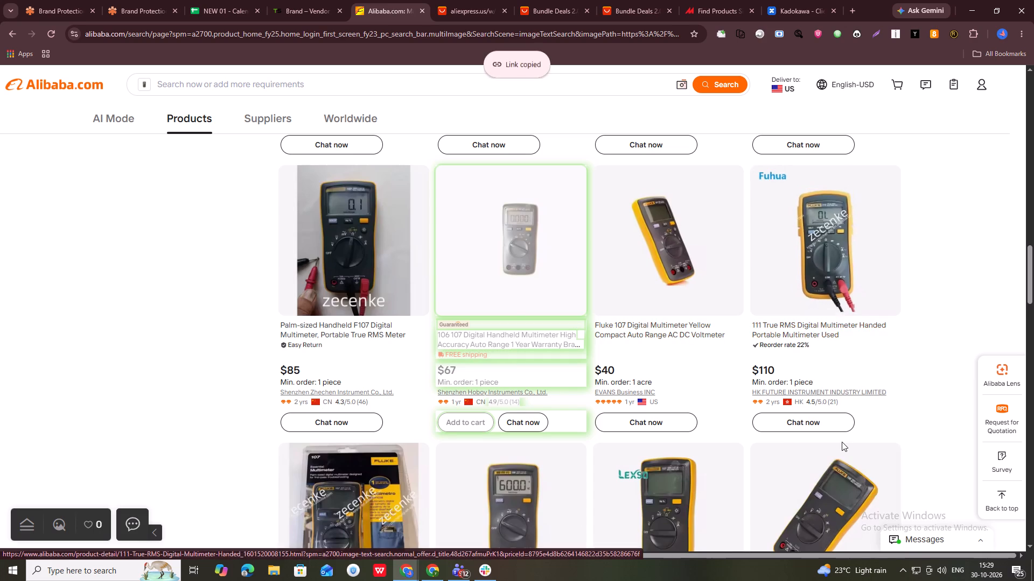
pyautogui.hotkey('ctrl', 'v')
pyautogui.press('Down')
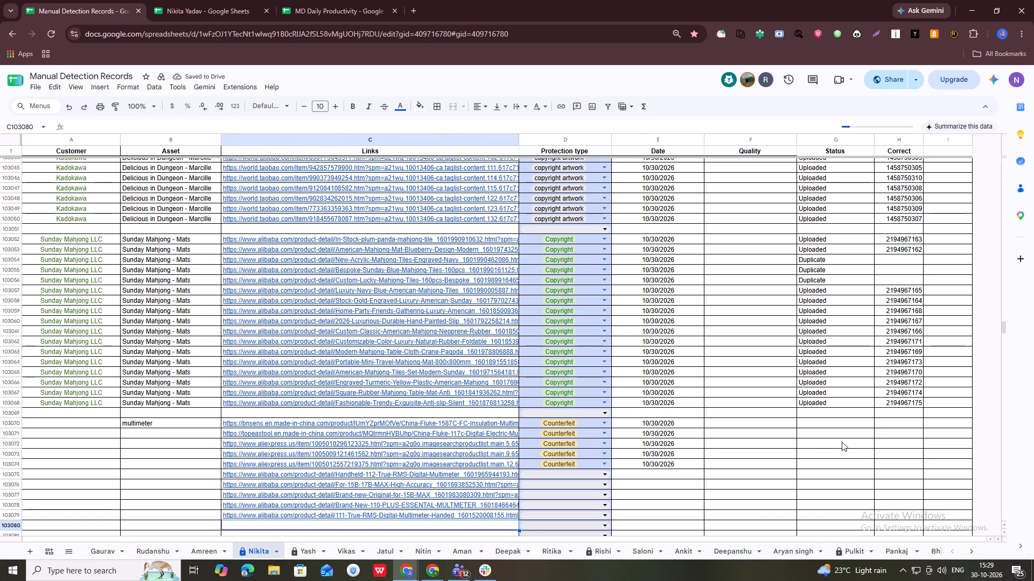
# Copy the links in rows 103075 to 103079 and submit them in Red Points as Fluke - 9 - Multimeters product counterfeit incidents, replacing the previous list.
pyautogui.moveTo(495, 471); pyautogui.dragTo(497, 483)
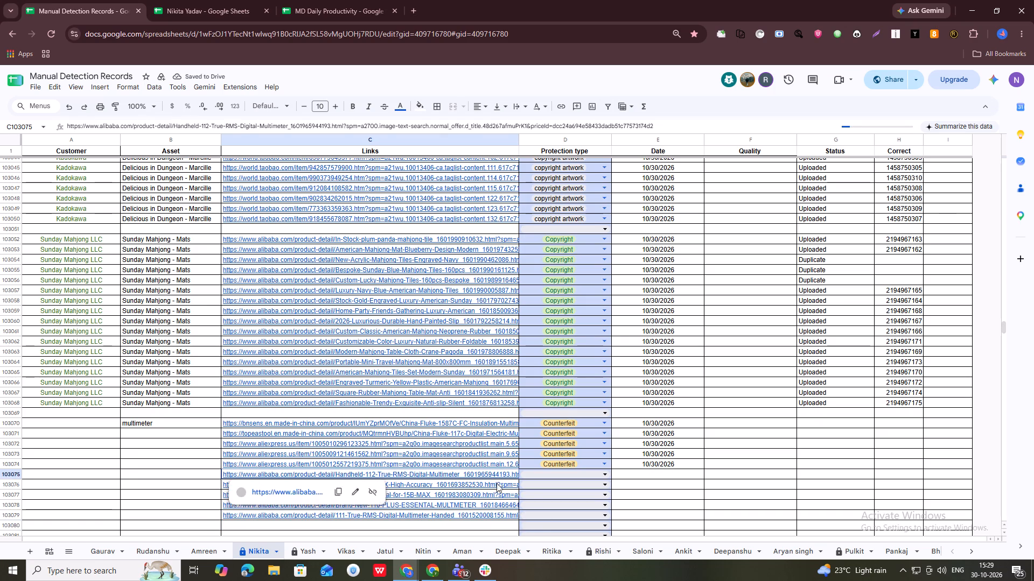
pyautogui.moveTo(497, 483); pyautogui.dragTo(492, 516)
pyautogui.hotkey('ctrl', 'c')
pyautogui.hotkey('ctrl', 'c')
pyautogui.hotkey('ctrl', 'c')
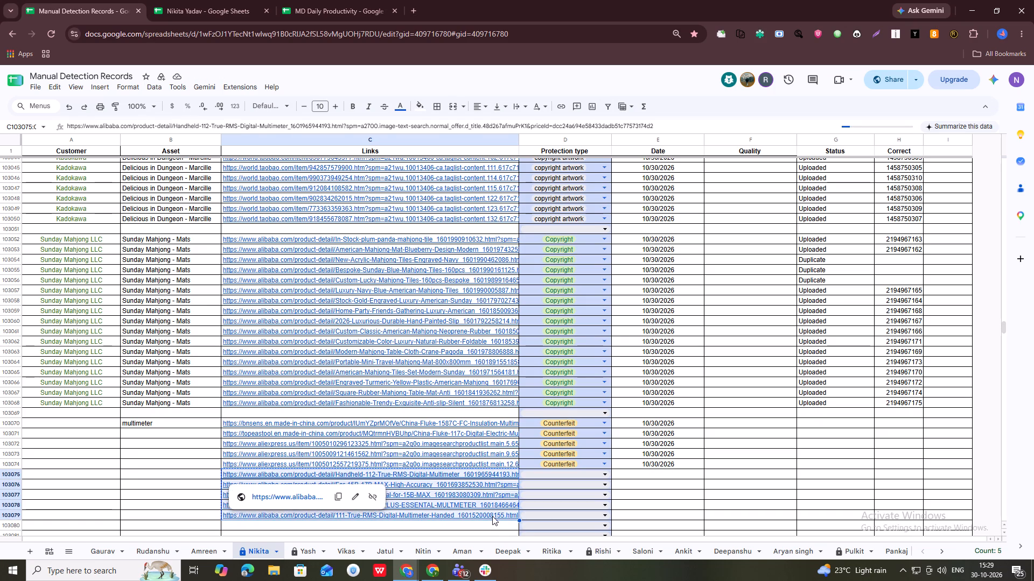
pyautogui.hotkey('alt', 'Tab')
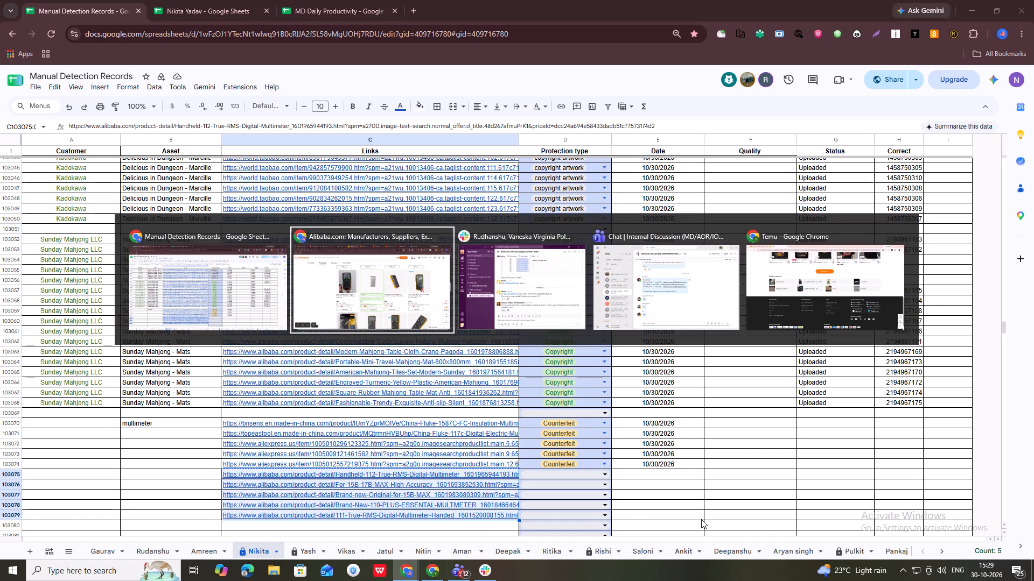
pyautogui.click(52, 0)
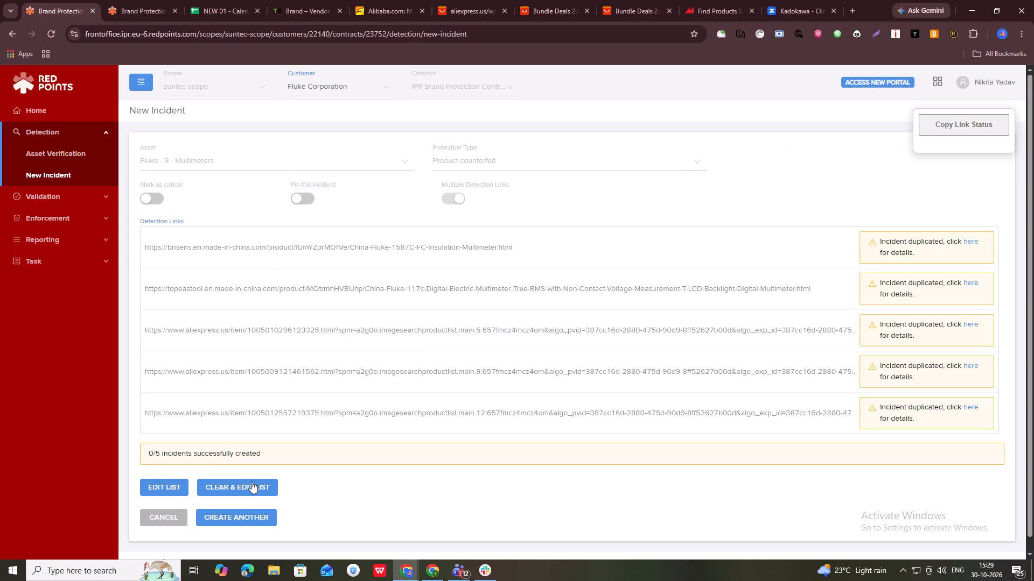
pyautogui.click(251, 481)
pyautogui.click(277, 287)
pyautogui.hotkey('ctrl', 'v')
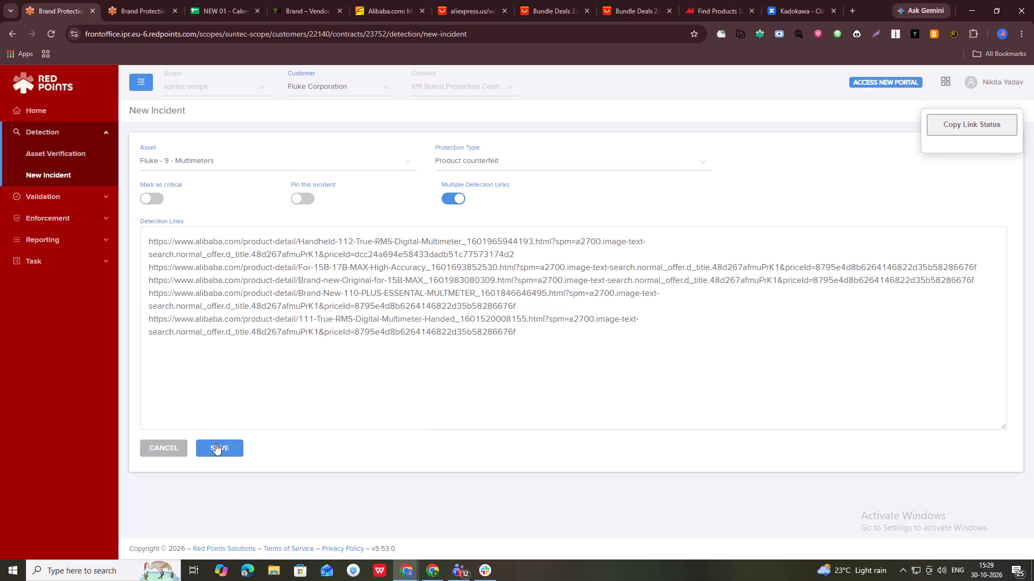
pyautogui.click(219, 449)
# Copy asset Fluke - 9 - Multimeters and customer Fluke Corporation from the Red Points form into the sheet's rows 103070 to 103079.
pyautogui.press('x')
pyautogui.click(212, 156)
pyautogui.keyDown('alt'); pyautogui.click(212, 156); pyautogui.keyUp('alt')
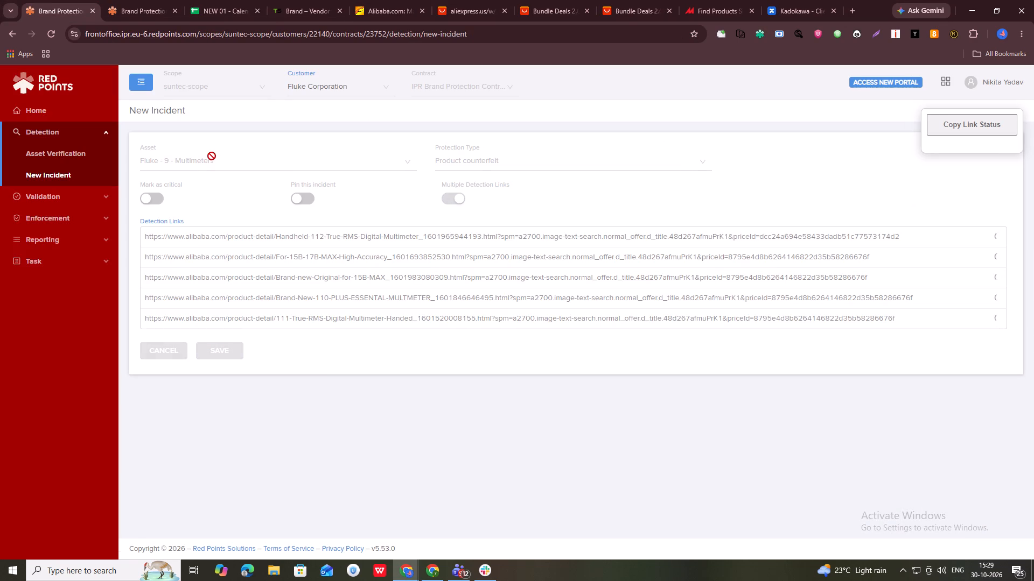
pyautogui.hotkey('alt', 'Tab')
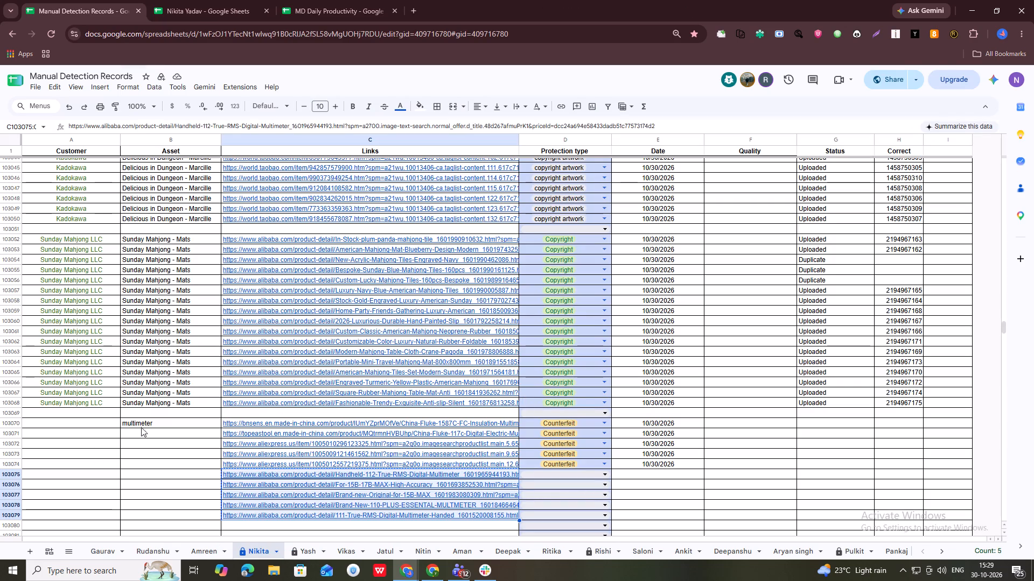
pyautogui.click(143, 422)
pyautogui.hotkey('ctrl', 'v')
pyautogui.press('Left')
pyautogui.hotkey('alt', 'Tab')
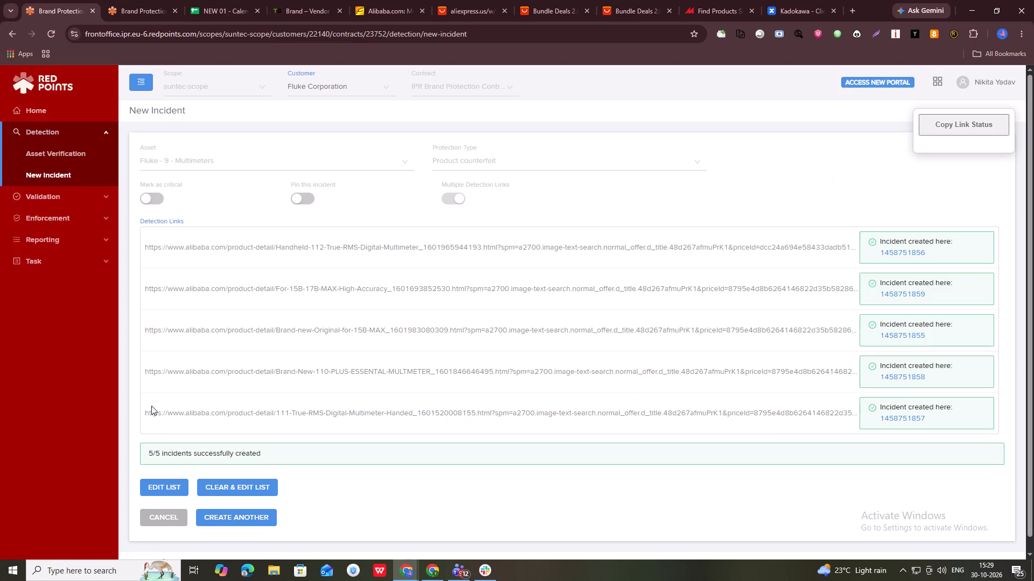
pyautogui.keyDown('alt'); pyautogui.click(305, 84); pyautogui.keyUp('alt')
pyautogui.hotkey('alt', 'Tab')
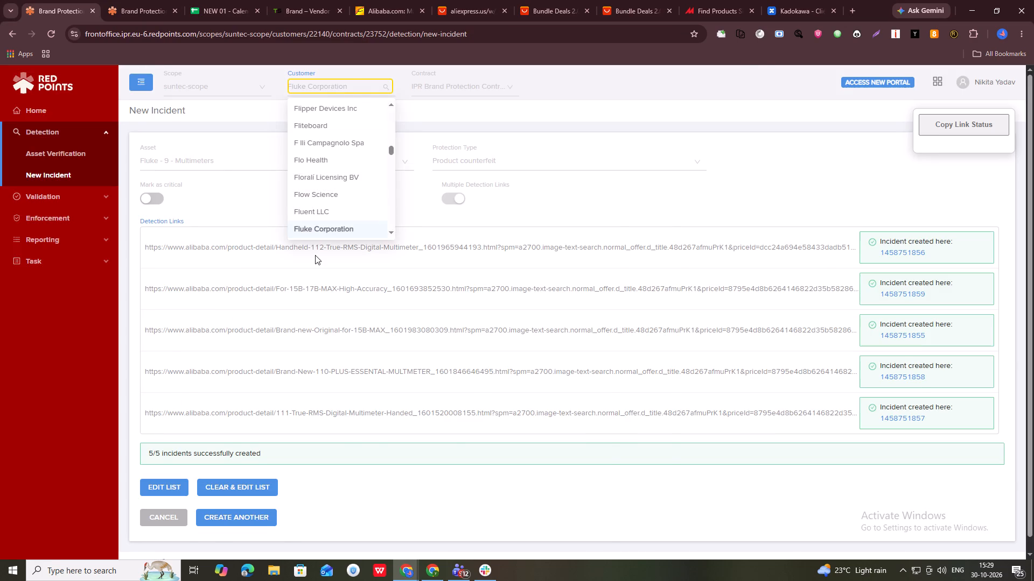
pyautogui.hotkey('ctrl', 'v')
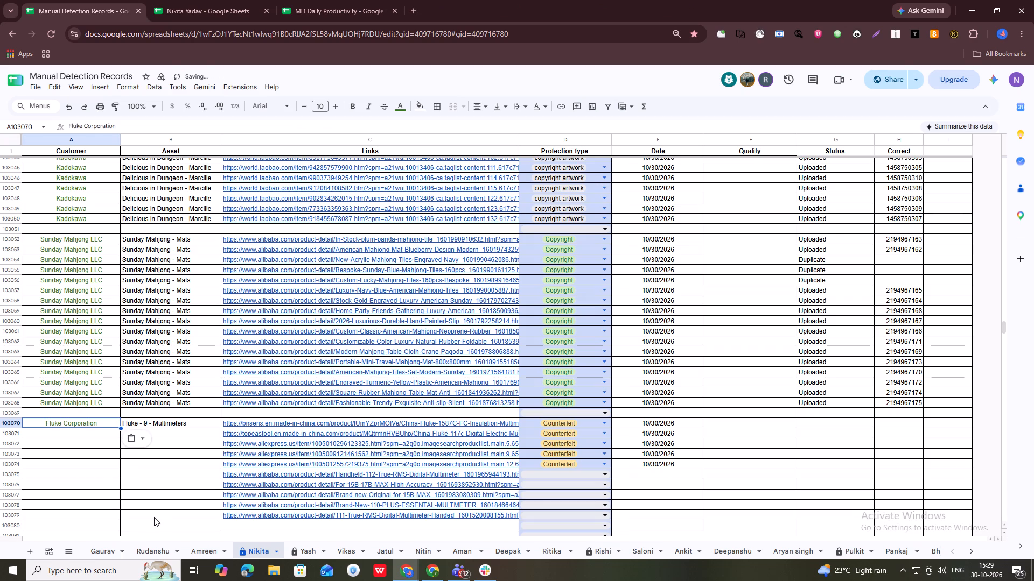
pyautogui.keyDown('shift'); pyautogui.click(154, 516); pyautogui.keyUp('shift')
pyautogui.hotkey('ctrl', 'd')
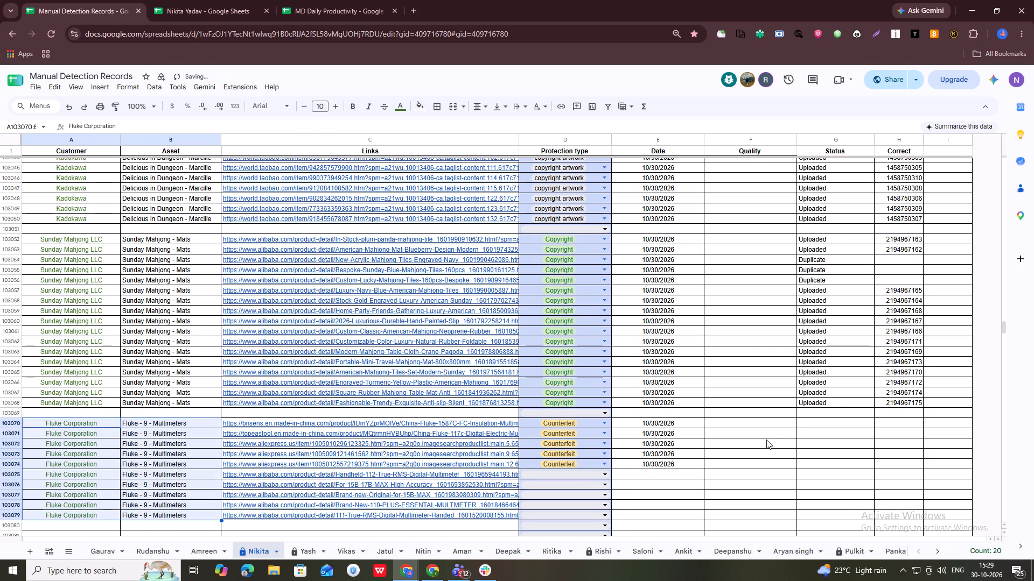
# Enter the status duplicate for the made-in-china and AliExpress links in rows 103070 to 103074.
pyautogui.click(813, 415)
pyautogui.click(812, 425)
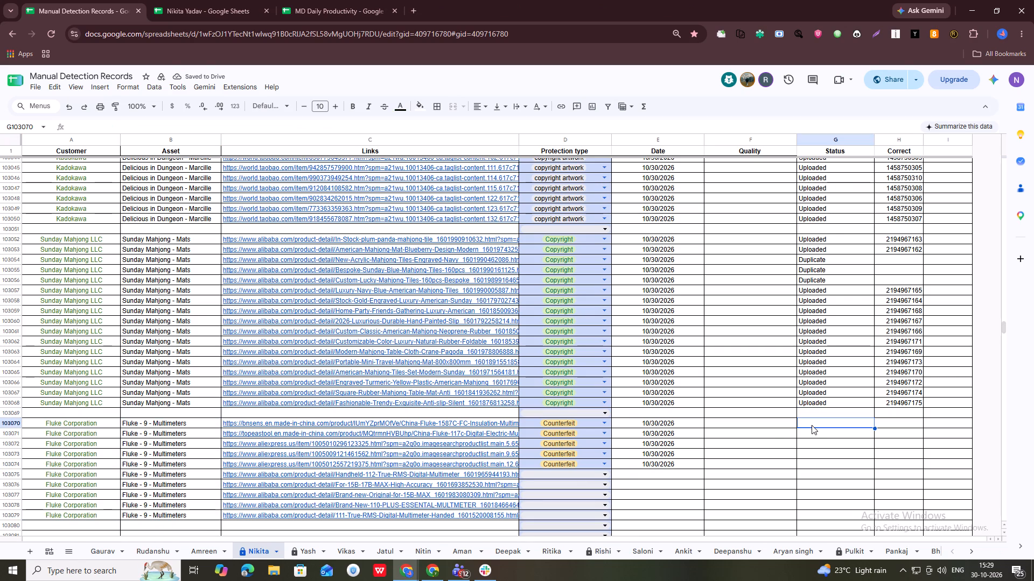
pyautogui.write('duplicate')
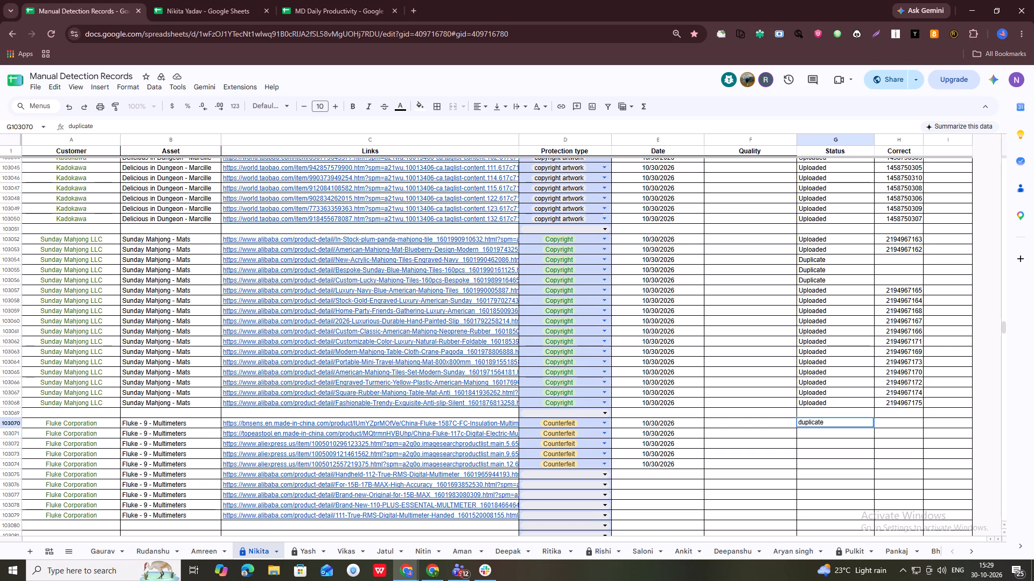
pyautogui.hotkey('shift', 'Down')
pyautogui.hotkey('shift', 'Down')
pyautogui.hotkey('shift', 'Down')
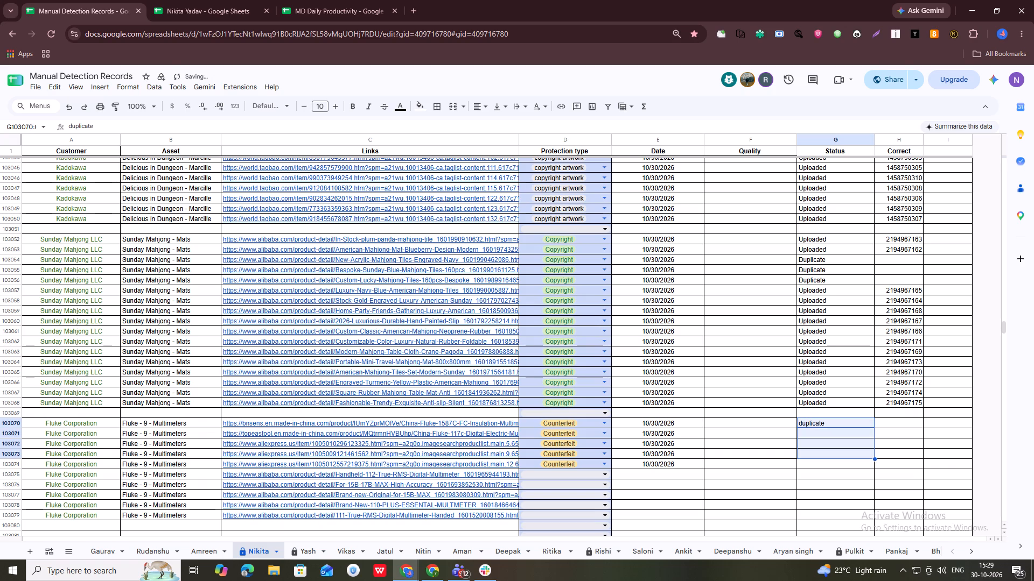
pyautogui.hotkey('shift', 'Down')
pyautogui.hotkey('ctrl', 'd')
pyautogui.press('Down')
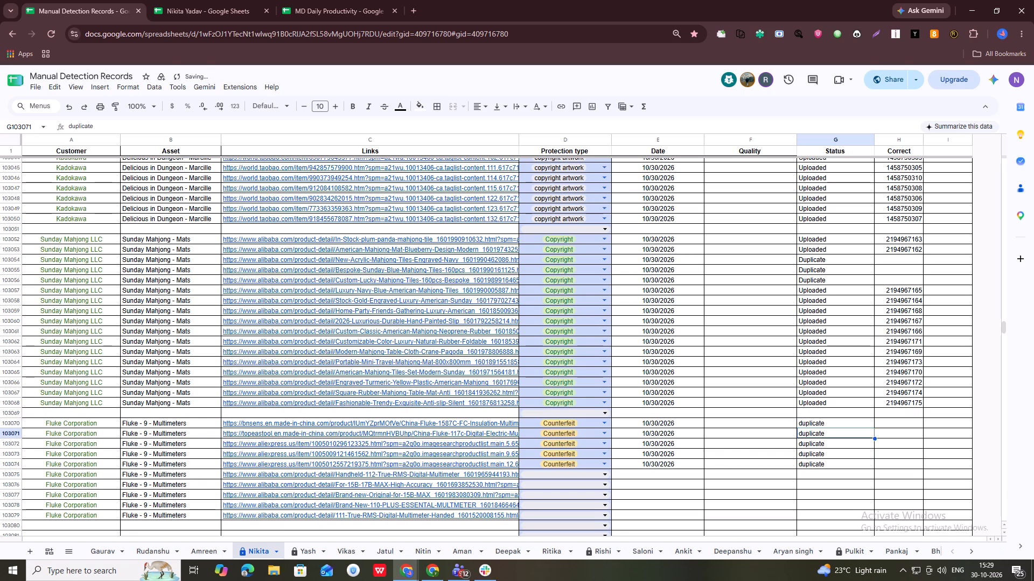
# Copy the link status of the submitted incidents from Red Points and paste it into the sheet starting at the Quality cell of row 103074.
pyautogui.hotkey('alt', 'Tab')
pyautogui.click(952, 131)
pyautogui.hotkey('alt', 'Tab')
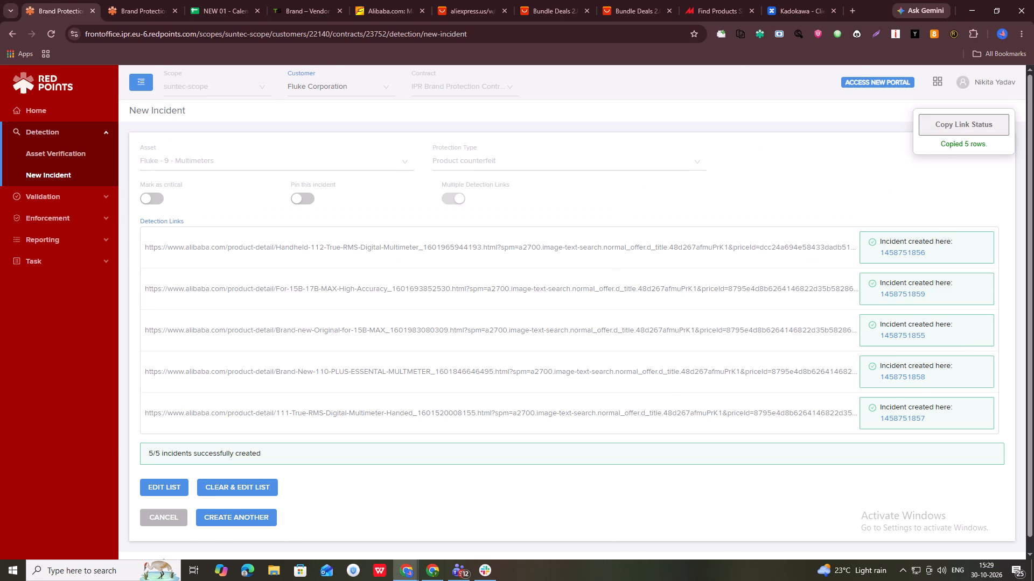
pyautogui.click(775, 462)
pyautogui.hotkey('ctrl', 'v')
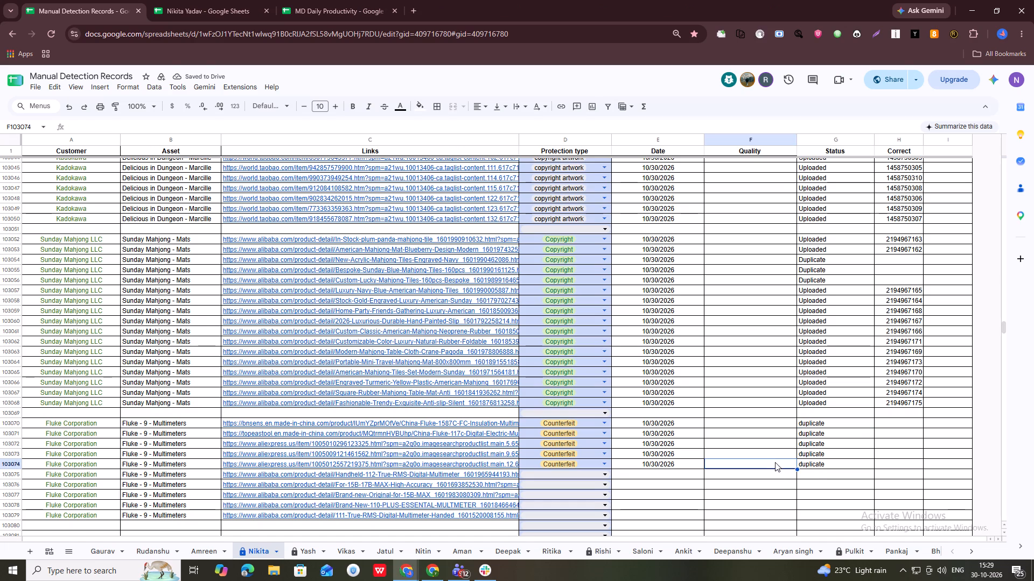
# Clear the pasted cells in row 103074 from Quality to Correct, and the pasted links in the Quality column of rows 103075 to 103079.
pyautogui.press('Left')
pyautogui.press('Right')
pyautogui.hotkey('shift', 'Right')
pyautogui.hotkey('shift', 'Right')
pyautogui.press('Delete')
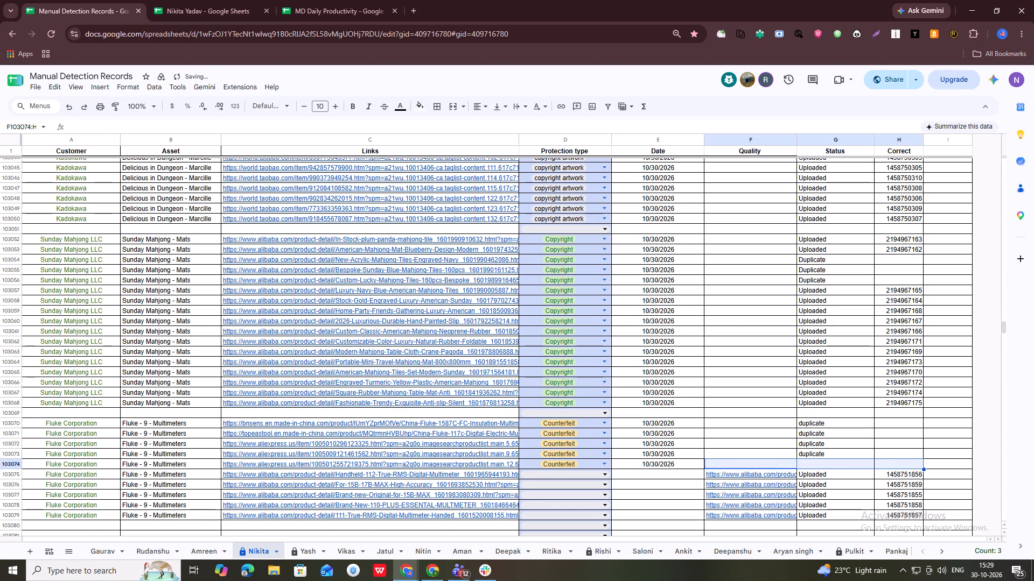
pyautogui.press('Down')
pyautogui.hotkey('ctrl', 'shift', 'Down')
pyautogui.press('Delete')
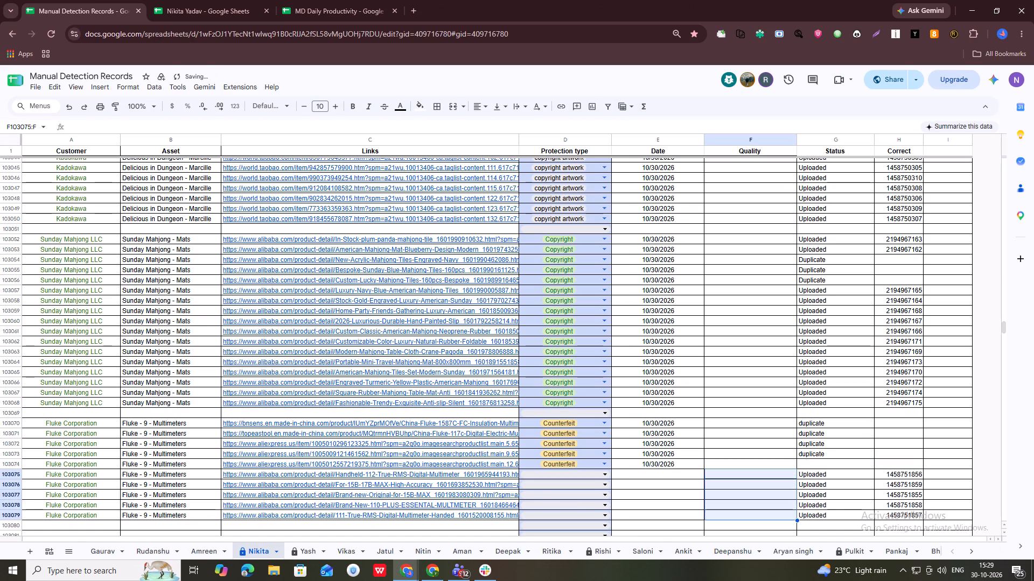
# Fill the duplicate status from the row above into the Status cell of row 103074.
pyautogui.press('Right')
pyautogui.press('Up')
pyautogui.hotkey('ctrl', 'd')
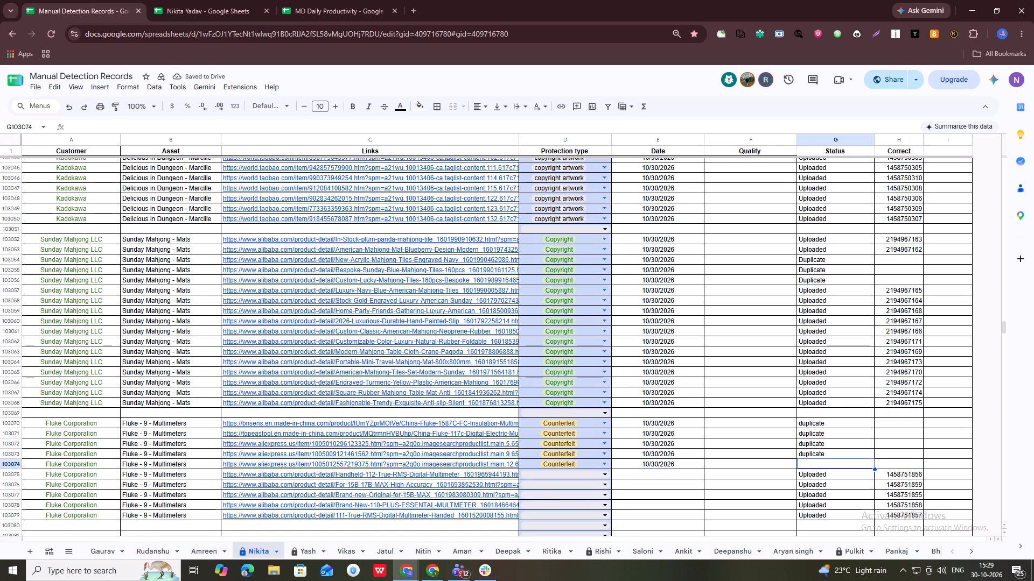
# Fill protection type Counterfeit and date 10/30/2026 from row 103074 down to row 103079.
pyautogui.hotkey('ctrl', 'Down')
pyautogui.press('Left')
pyautogui.press('Left')
pyautogui.press('Left')
pyautogui.hotkey('shift', 'Right')
pyautogui.hotkey('ctrl', 'shift', 'Up')
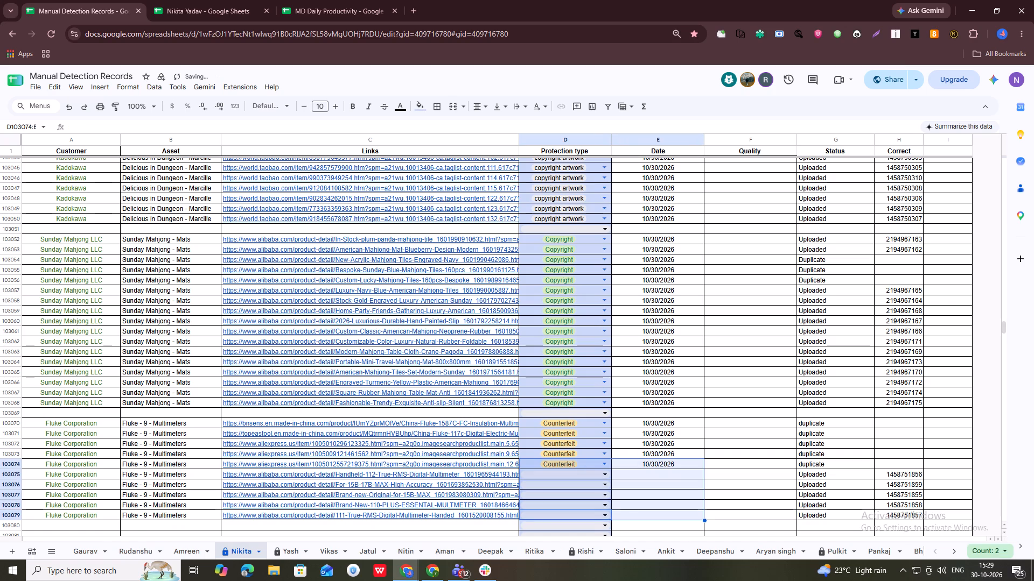
pyautogui.hotkey('ctrl', 'd')
pyautogui.press('Down')
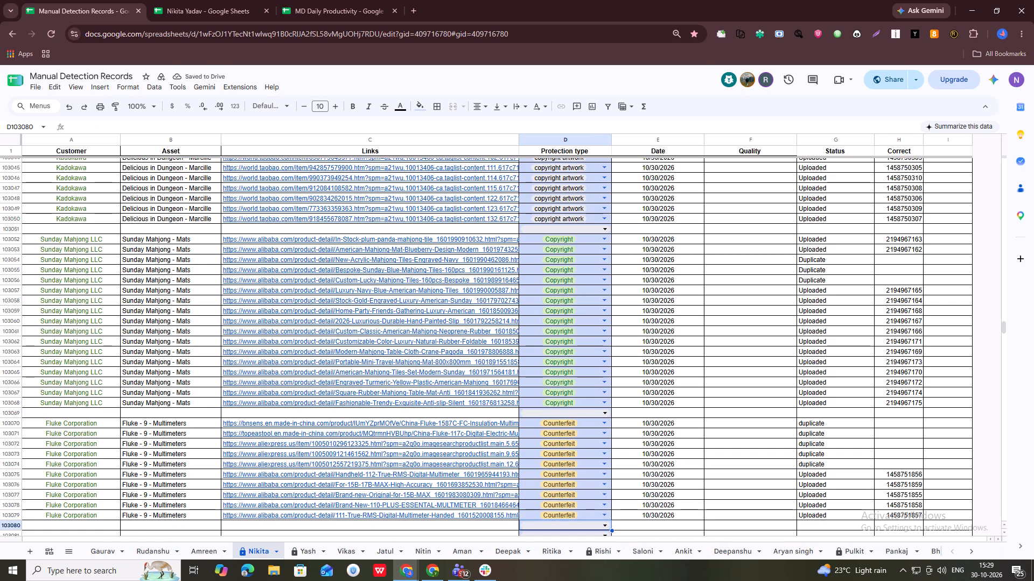
# Check the number of incident IDs entered in the Correct column for the Fluke Alibaba rows.
pyautogui.press('Down')
pyautogui.press('Up')
pyautogui.press('Right')
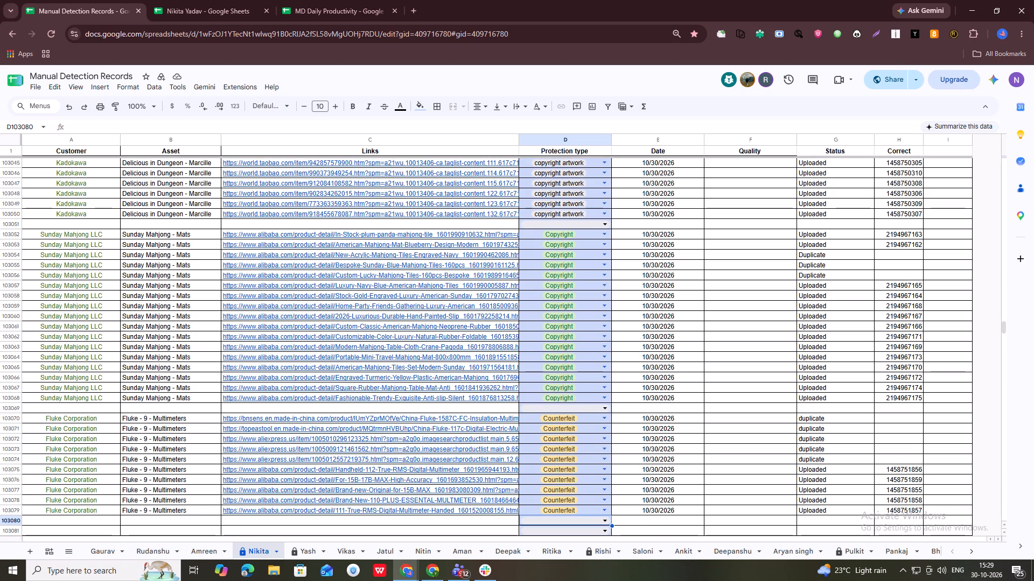
pyautogui.press('Right')
pyautogui.press('Up')
pyautogui.press('Right')
pyautogui.press('Right')
pyautogui.hotkey('ctrl', 'shift', 'Up')
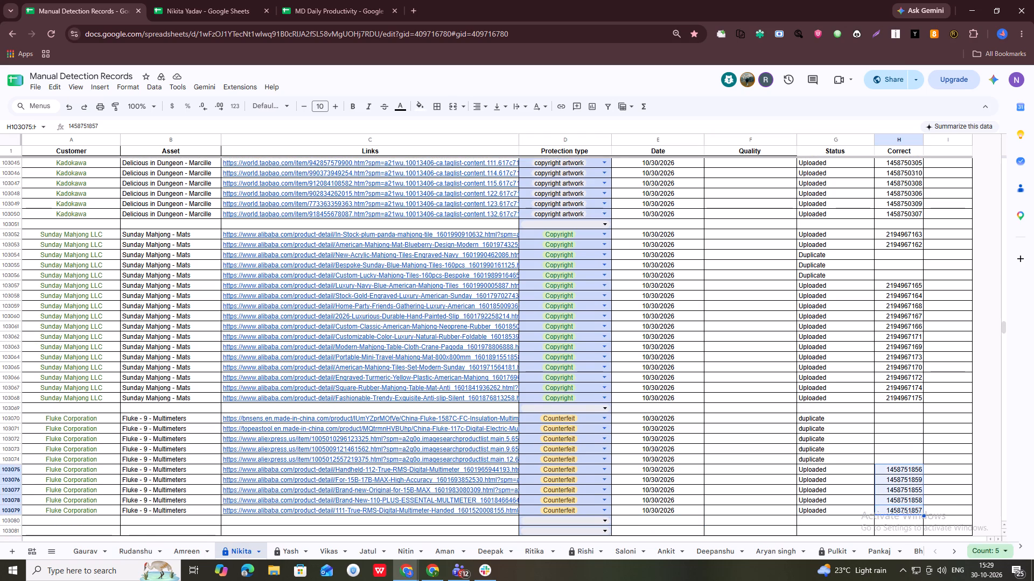
pyautogui.press('Down')
# Return to Red Points and clear the submitted links from the New Incident list.
pyautogui.hotkey('alt', 'Tab')
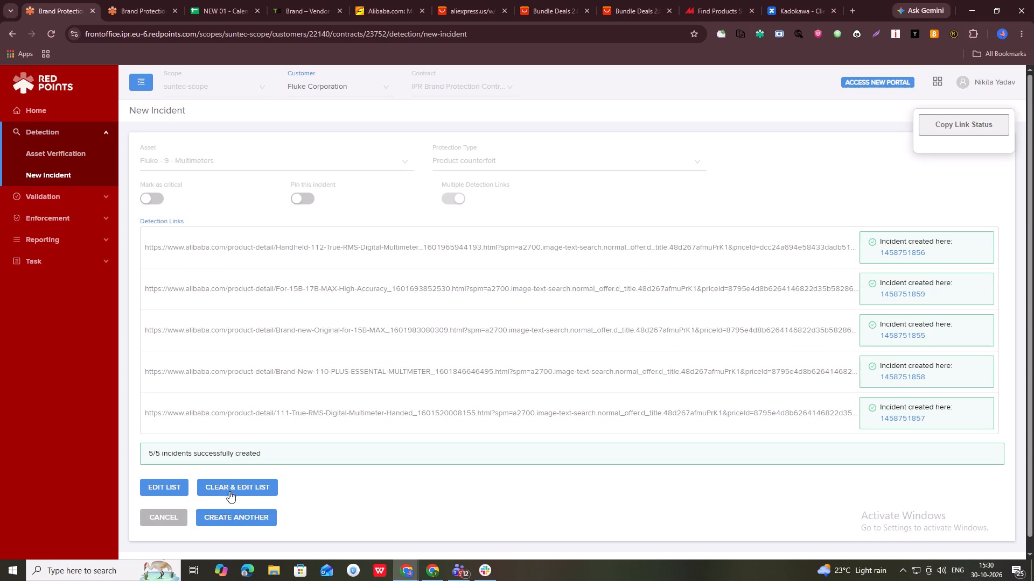
pyautogui.click(237, 489)
# In the Tuinet Brand tracker, set Fluke Corporation's alibaba.com entry for October 30 to S.
pyautogui.click(311, 0)
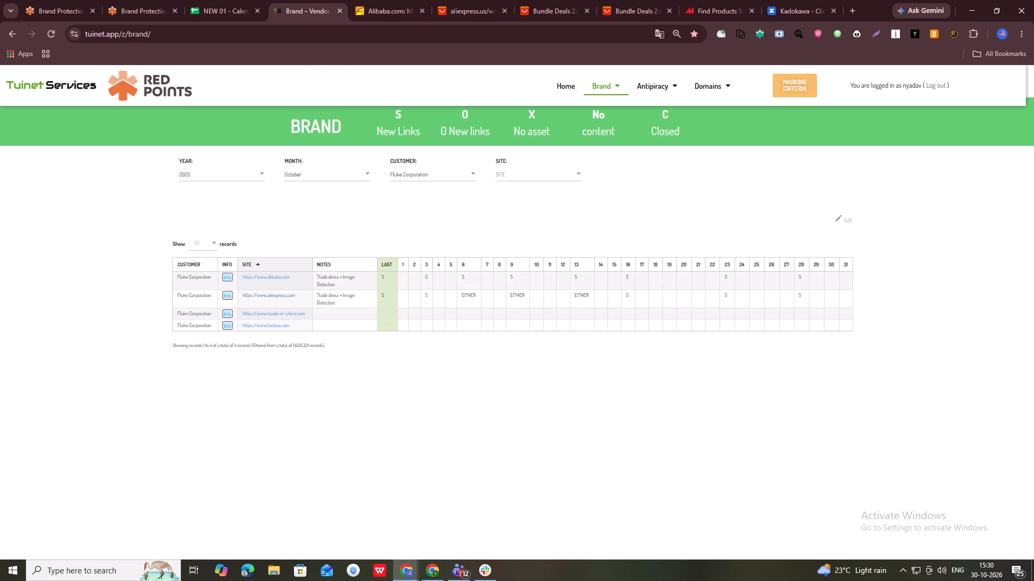
pyautogui.doubleClick(830, 280)
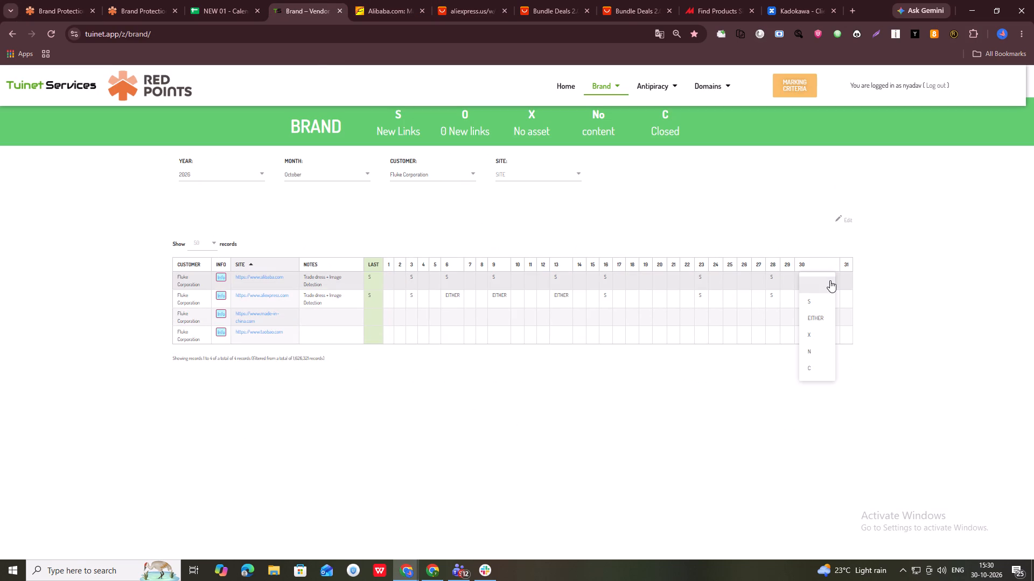
pyautogui.click(815, 307)
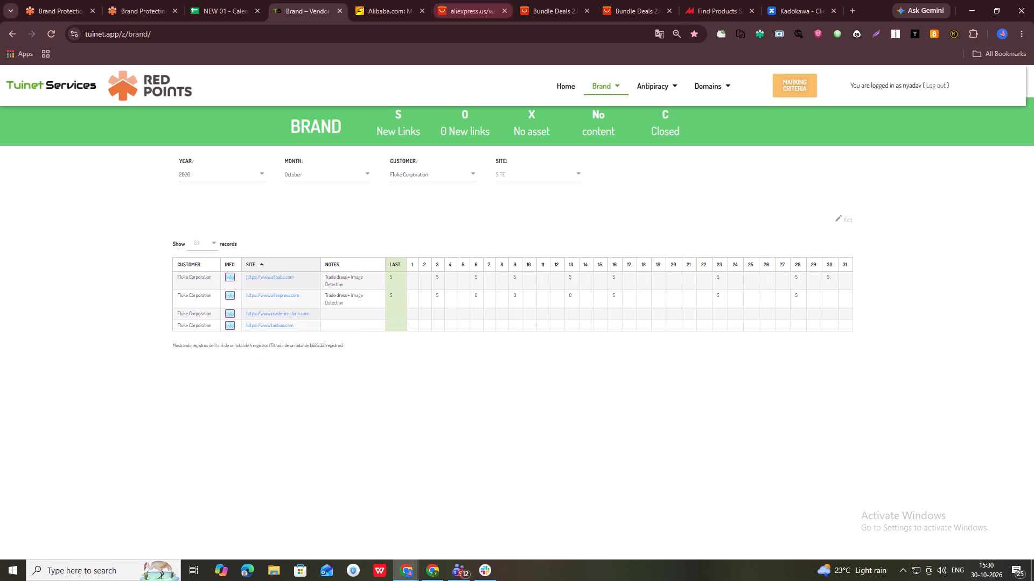
# Return to the Red Points official images and clear the asset filters for Fluke Corporation.
pyautogui.click(139, 0)
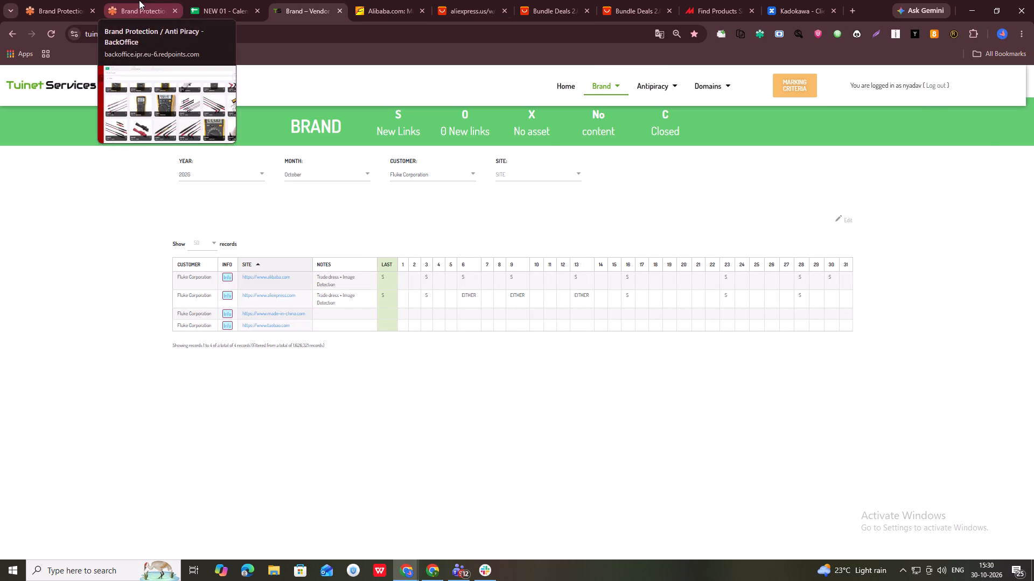
pyautogui.scroll(6, 666, 369)
pyautogui.scroll(-6, 663, 364)
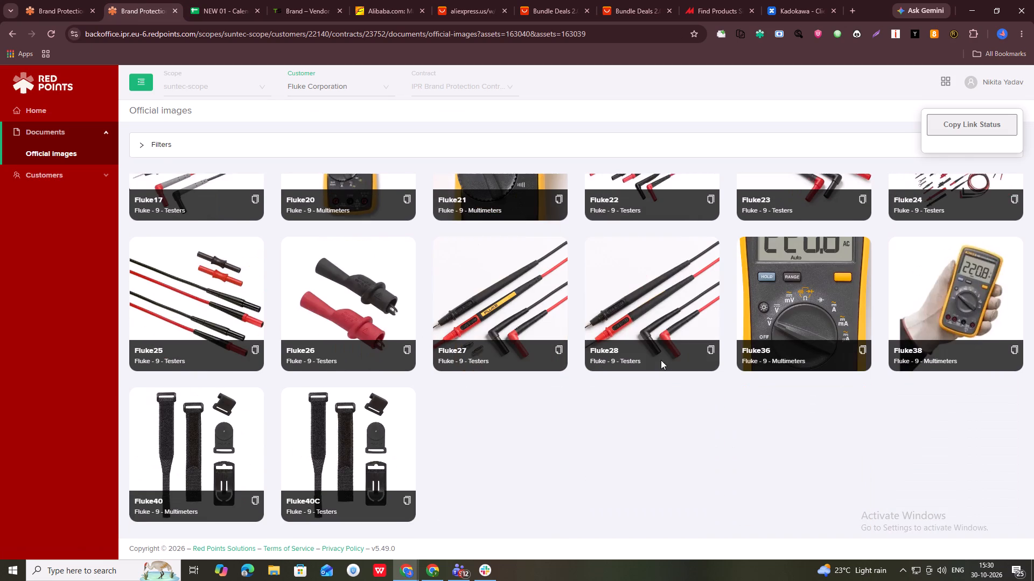
pyautogui.scroll(-6, 661, 360)
pyautogui.scroll(16, 661, 359)
pyautogui.click(204, 147)
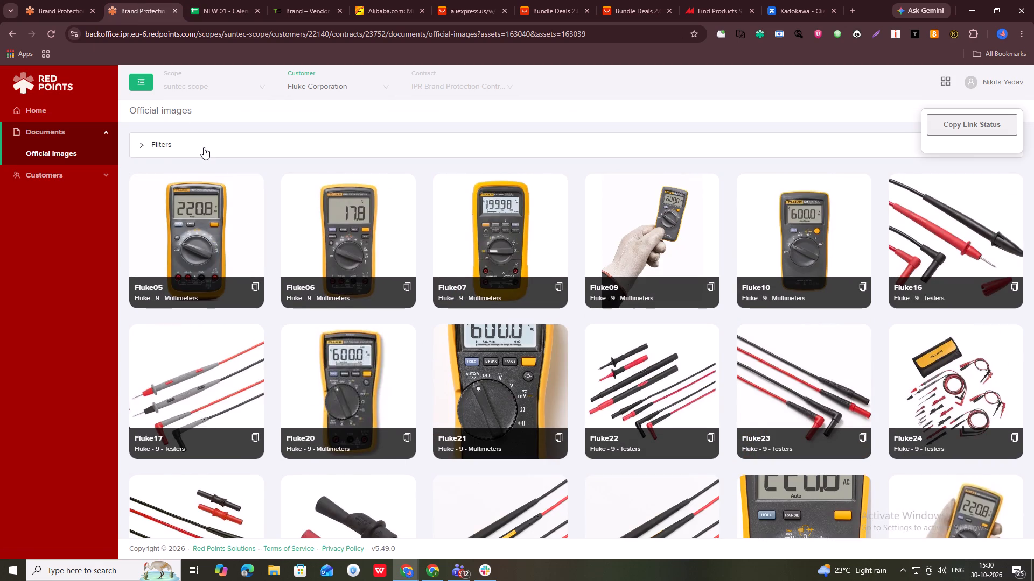
pyautogui.click(212, 215)
pyautogui.click(157, 216)
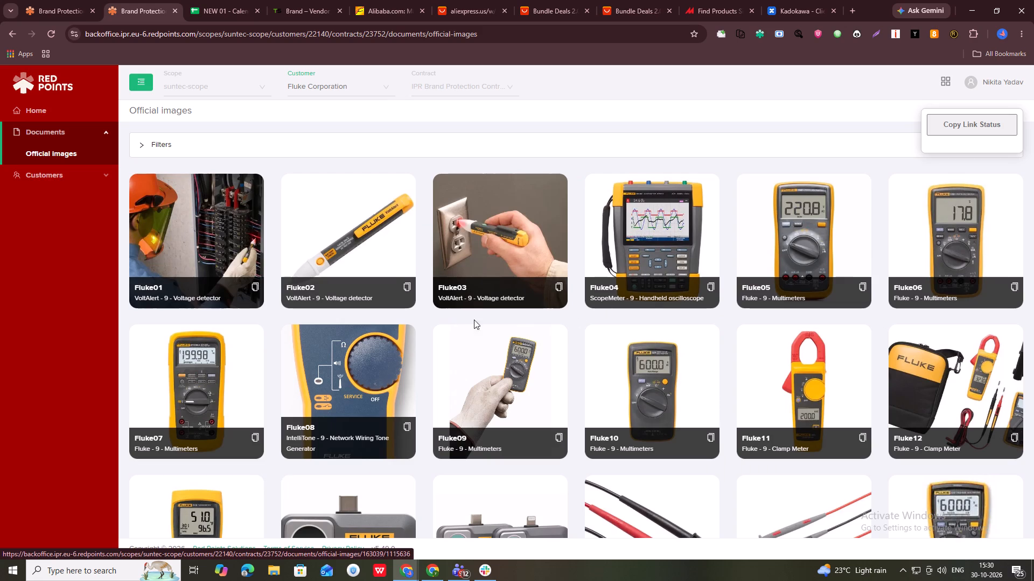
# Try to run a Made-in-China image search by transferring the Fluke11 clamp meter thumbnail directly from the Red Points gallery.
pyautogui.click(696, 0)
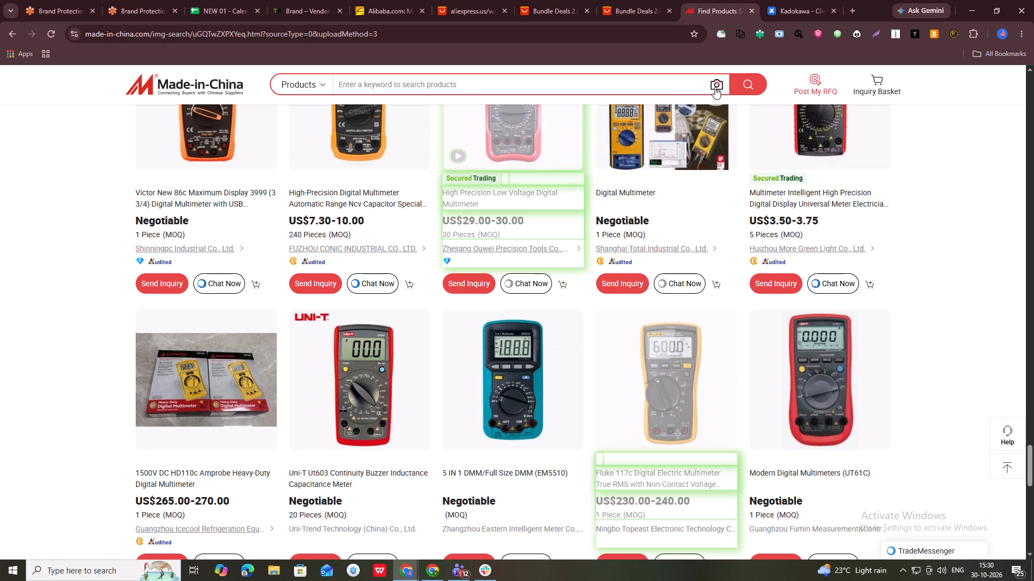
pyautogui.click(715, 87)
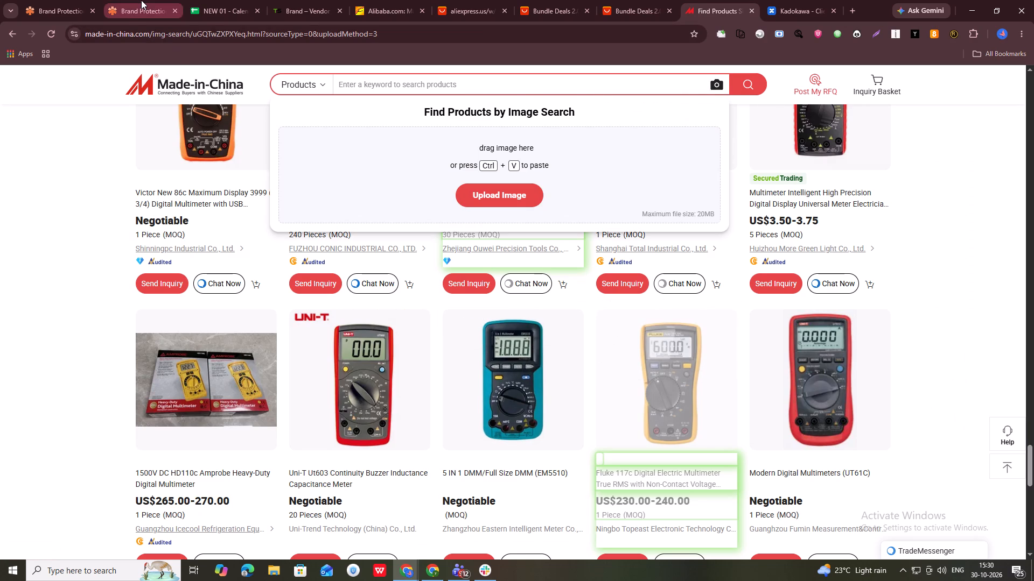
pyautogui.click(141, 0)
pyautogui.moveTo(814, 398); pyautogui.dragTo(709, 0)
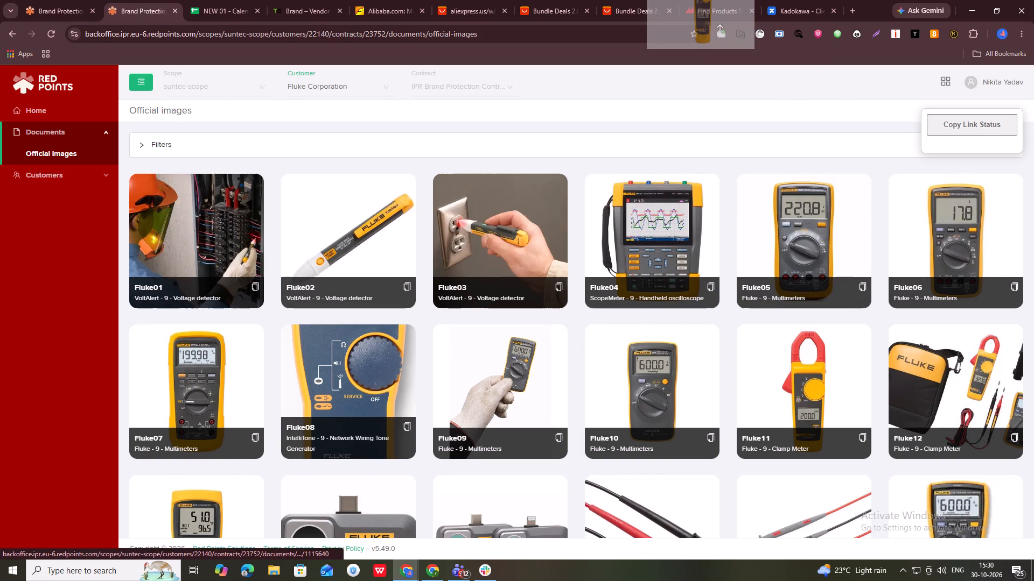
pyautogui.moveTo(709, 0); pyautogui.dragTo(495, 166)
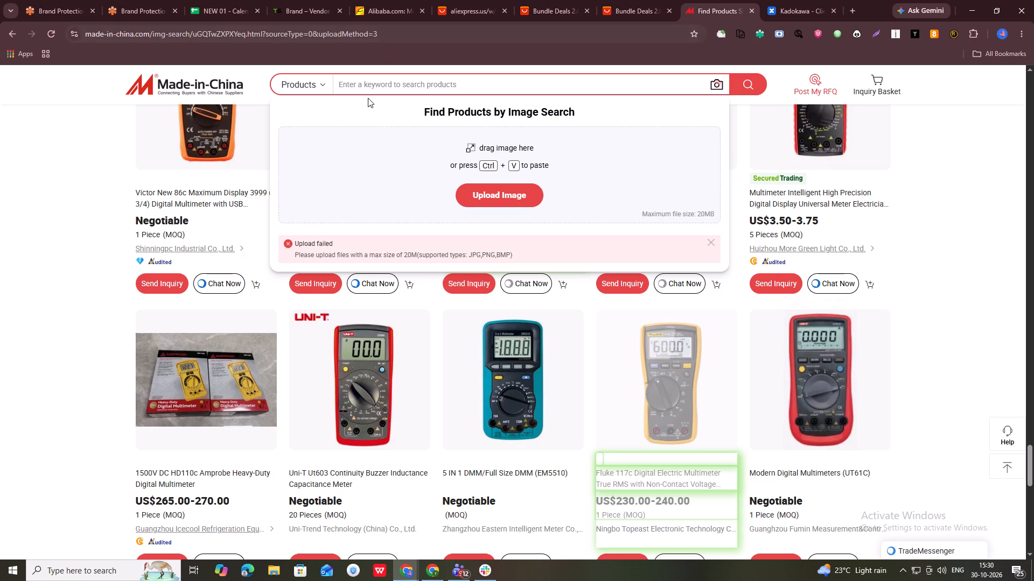
# Capture the enlarged Fluke11 clamp meter image as a screenshot and use it for an image search on Made-in-China.
pyautogui.click(129, 0)
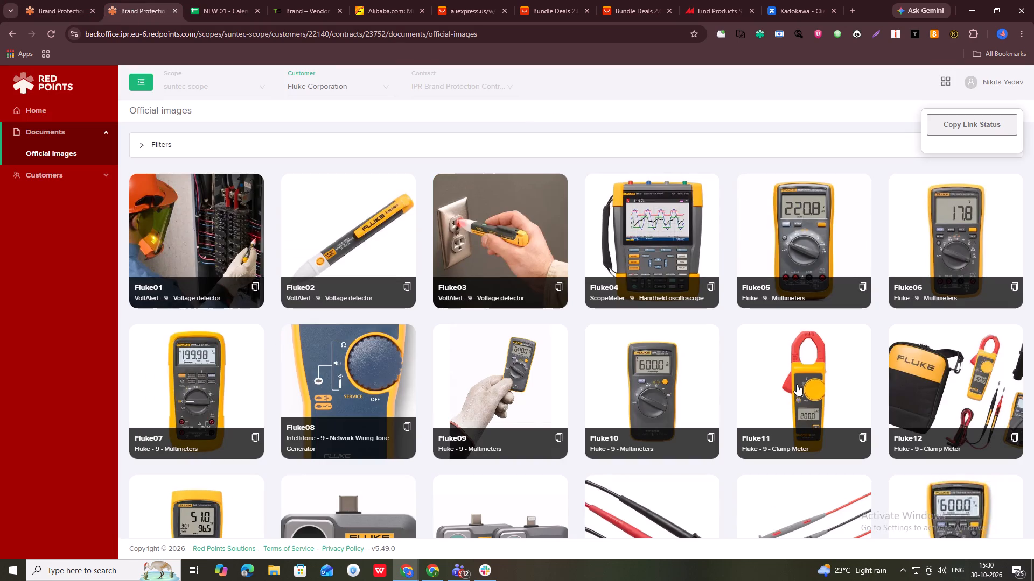
pyautogui.click(797, 384)
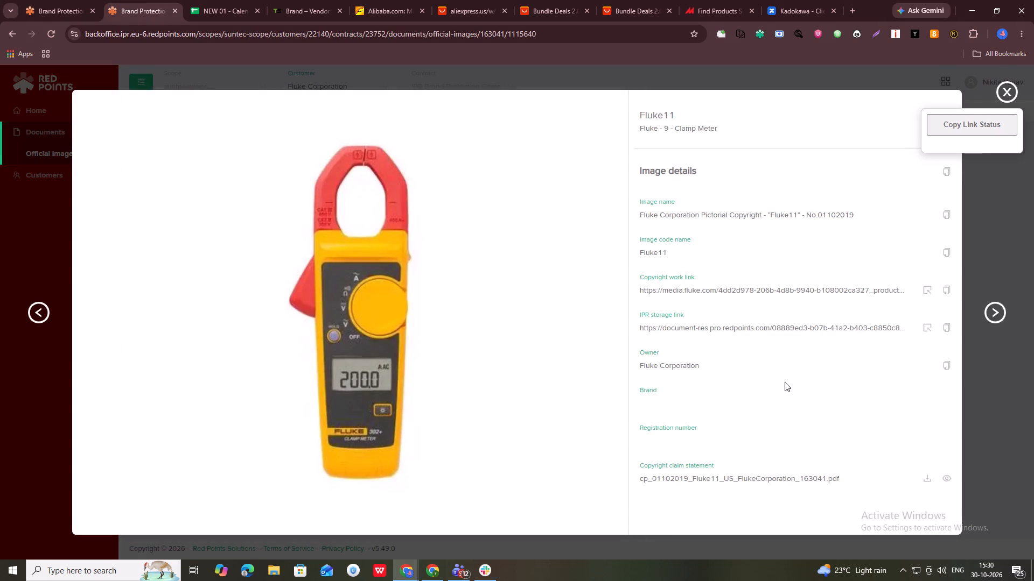
pyautogui.press('shift+super+s')
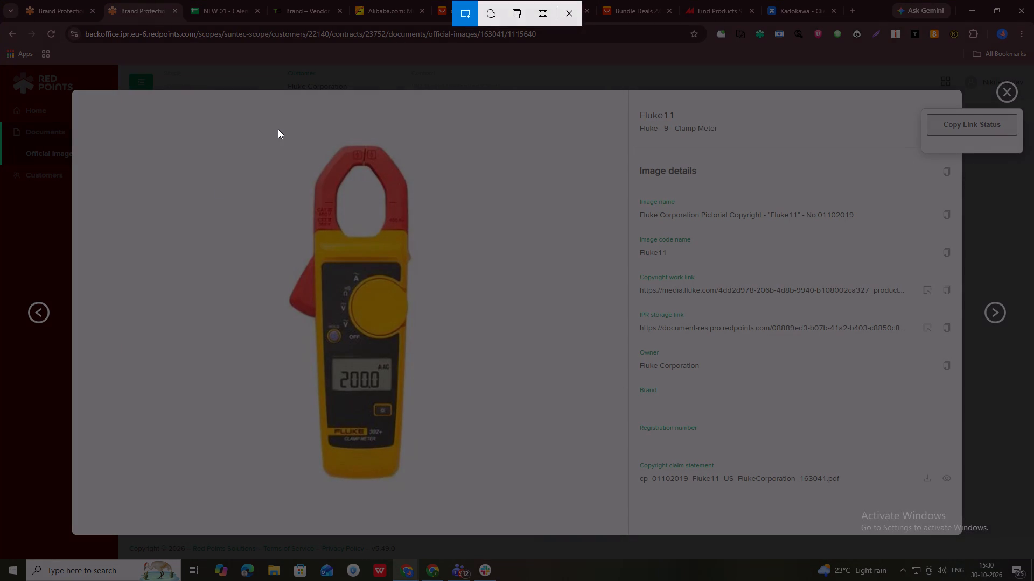
pyautogui.moveTo(277, 126); pyautogui.dragTo(428, 480)
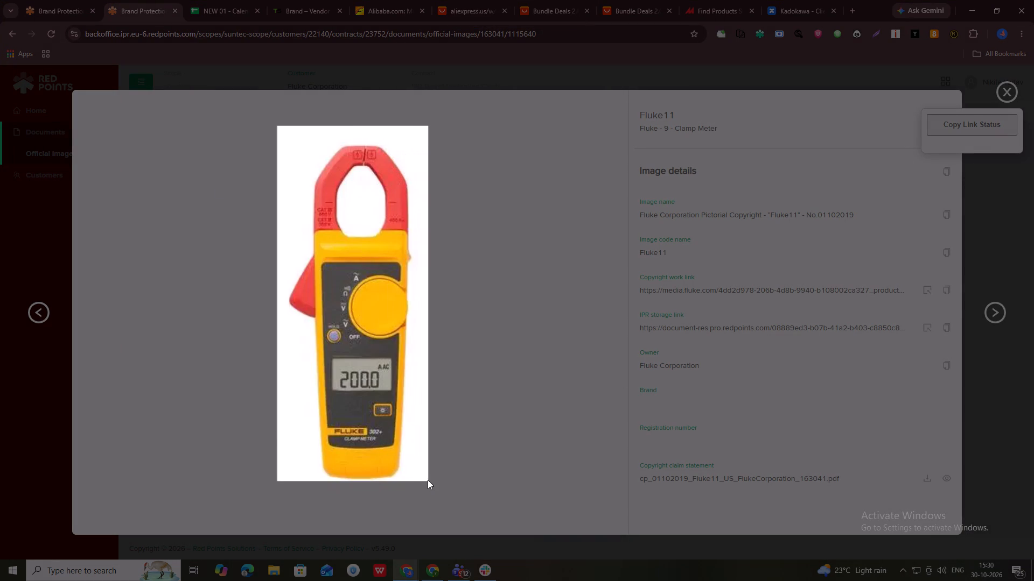
pyautogui.moveTo(428, 480); pyautogui.dragTo(429, 490)
pyautogui.click(691, 0)
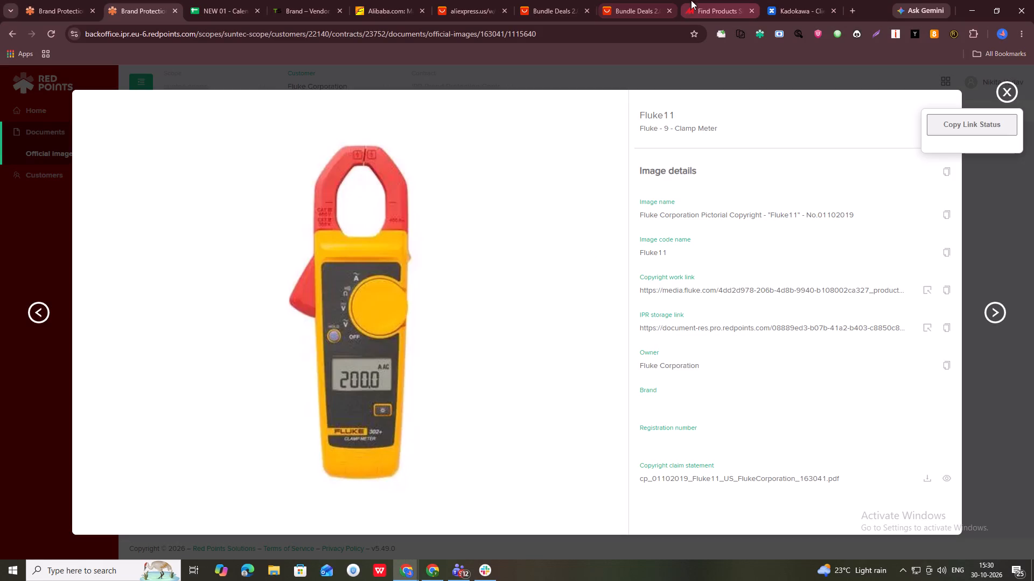
pyautogui.hotkey('ctrl', 'v')
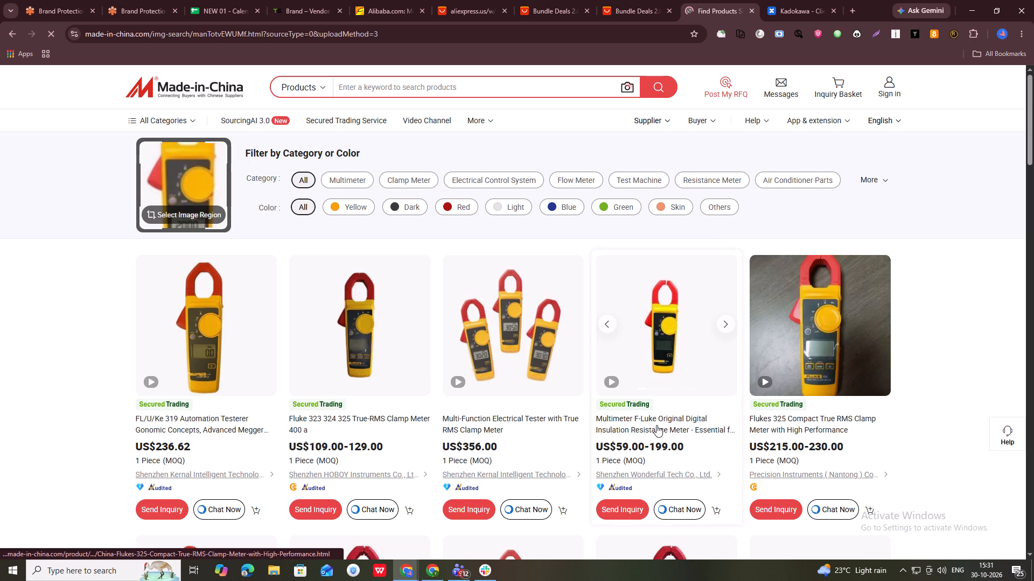
# Close the Alibaba page and both AliExpress Bundle Deals pages while launching the RedPoints IPR Plugin.
pyautogui.click(756, 32)
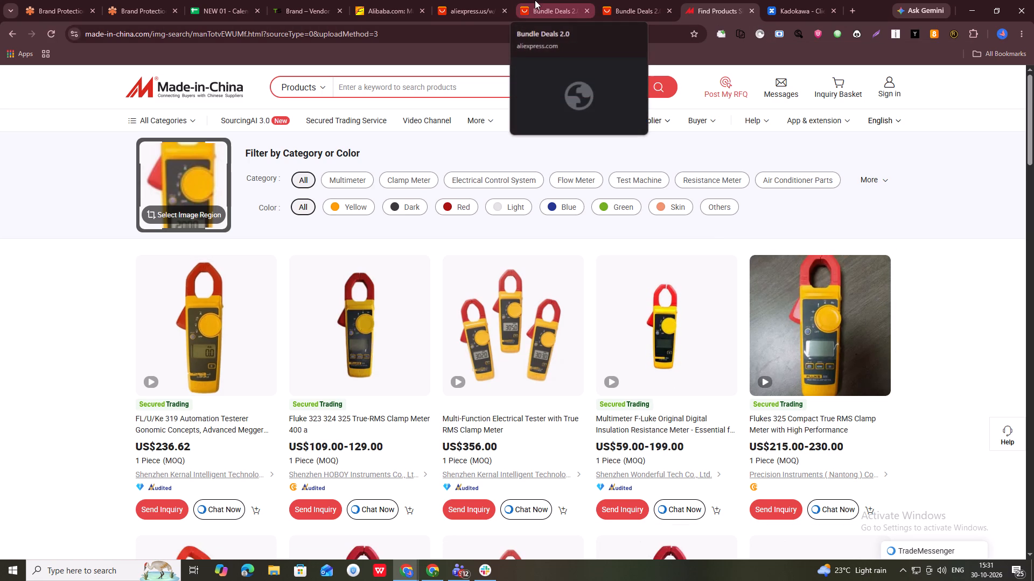
pyautogui.middleClick(409, 0)
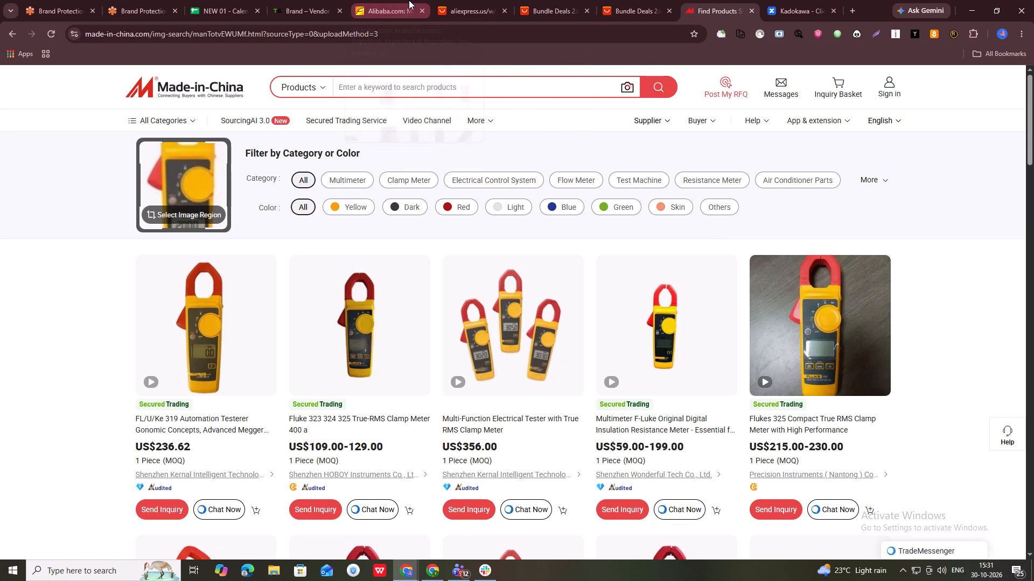
pyautogui.middleClick(536, 0)
pyautogui.middleClick(481, 0)
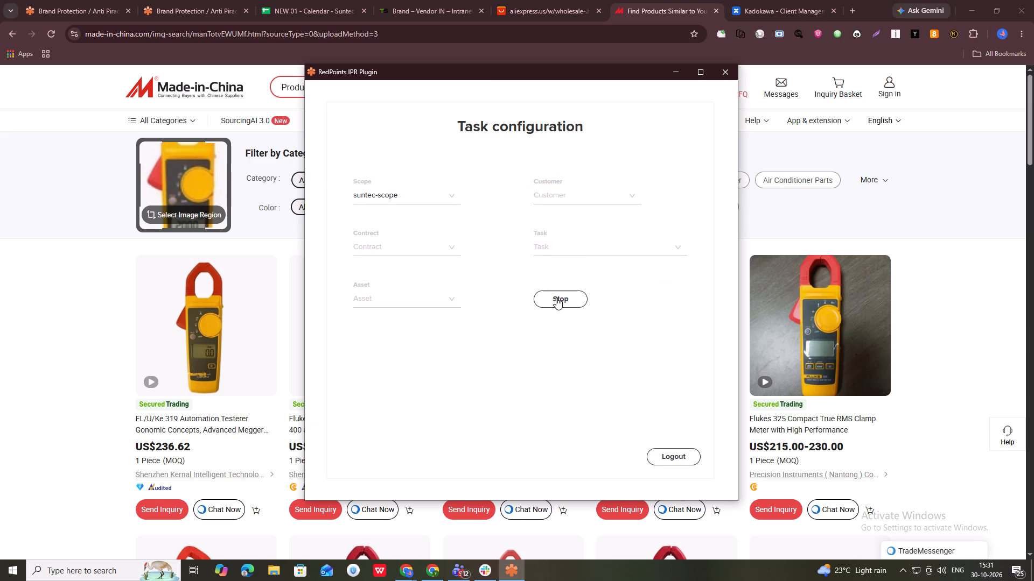
# Stop the plugin's current task and start Detection for Fluke Corporation with asset Fluke - 9 - Clamp Meter.
pyautogui.click(556, 297)
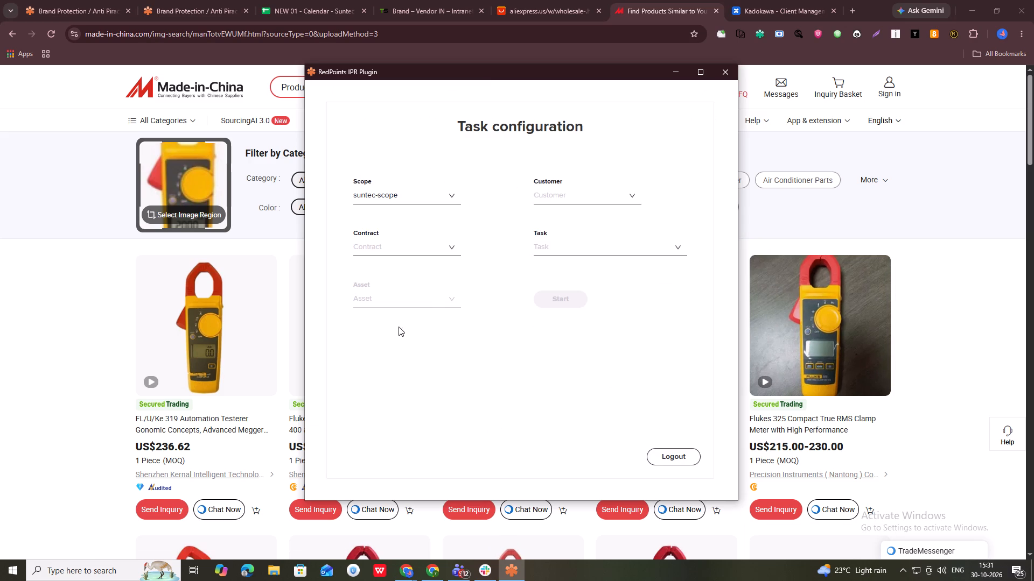
pyautogui.click(404, 302)
pyautogui.click(606, 250)
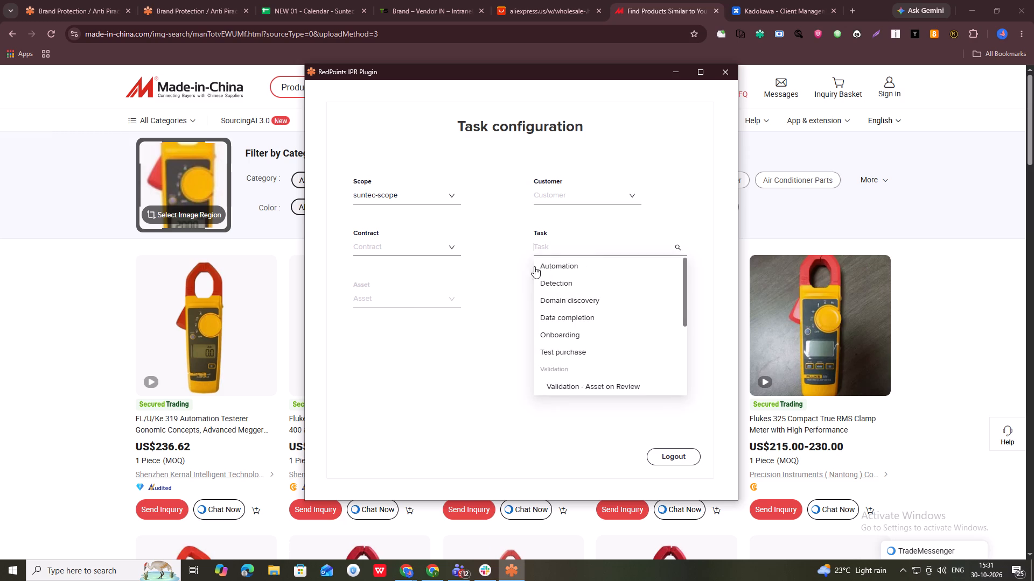
pyautogui.click(460, 278)
pyautogui.click(408, 244)
pyautogui.click(424, 322)
pyautogui.click(427, 301)
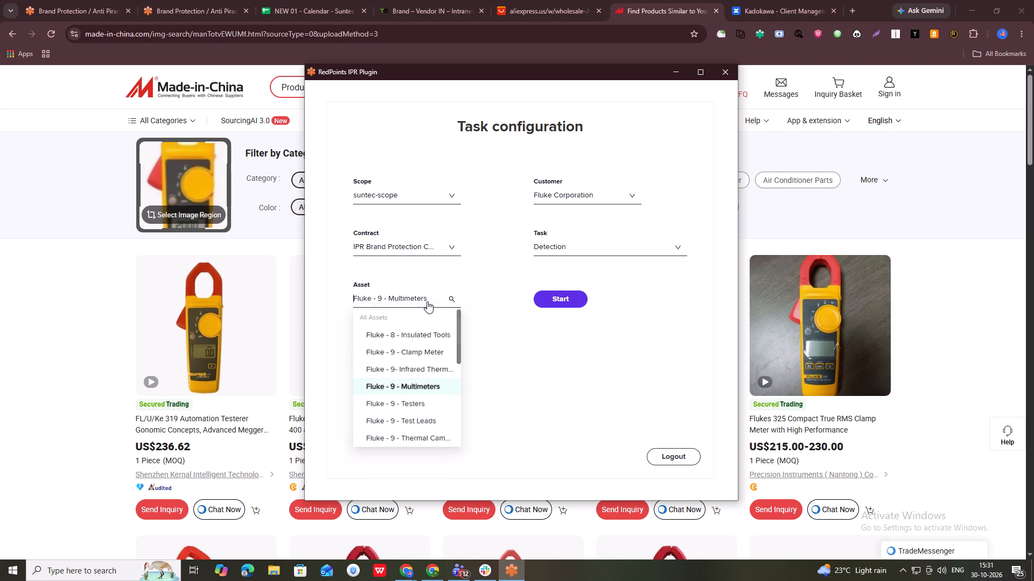
pyautogui.click(431, 354)
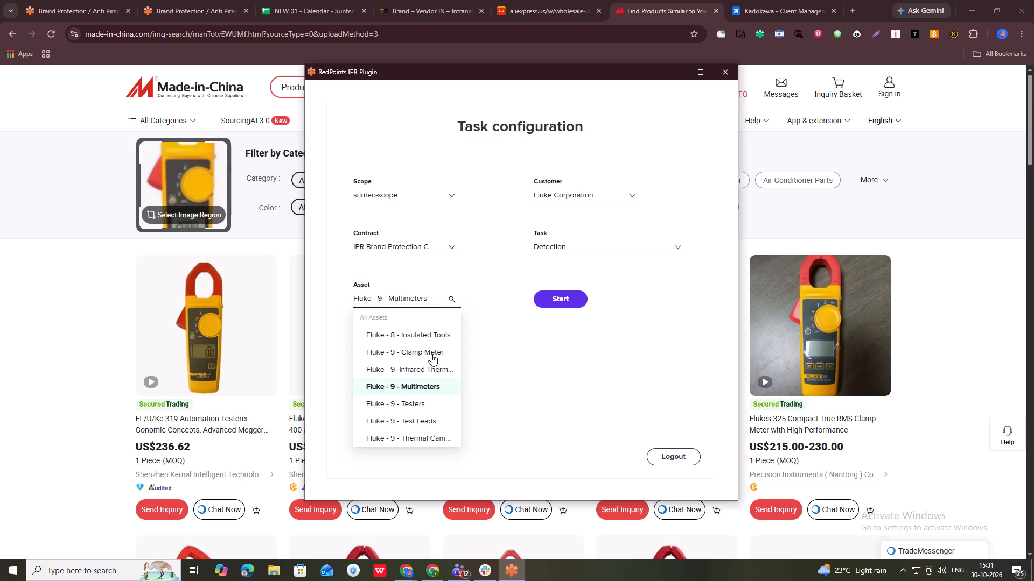
pyautogui.click(561, 301)
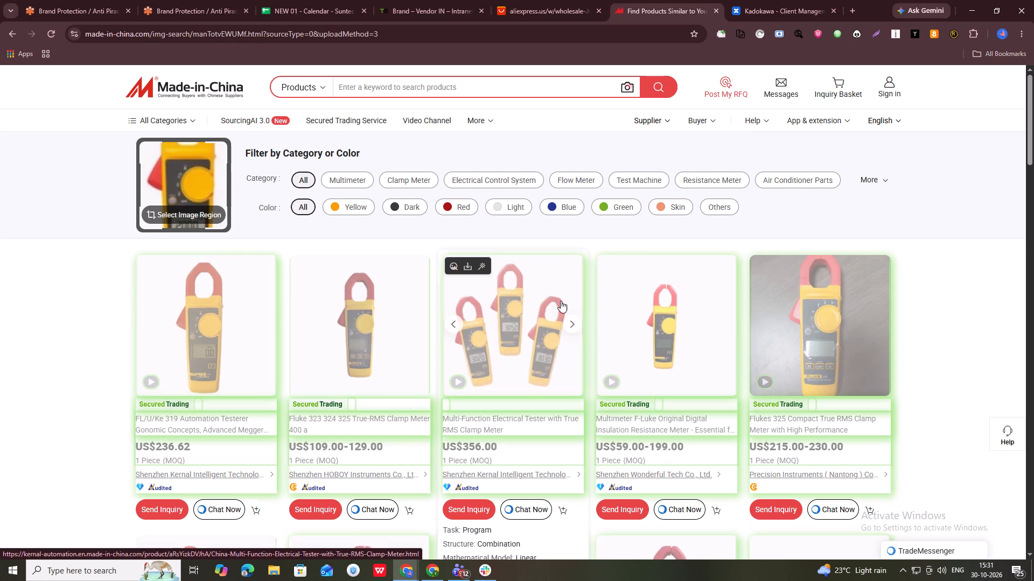
# Review the unhighlighted Made-in-China clamp meter results and open the 374 FC True RMS AC/DC listing in a background tab.
pyautogui.scroll(-5, 762, 402)
pyautogui.scroll(-5, 716, 381)
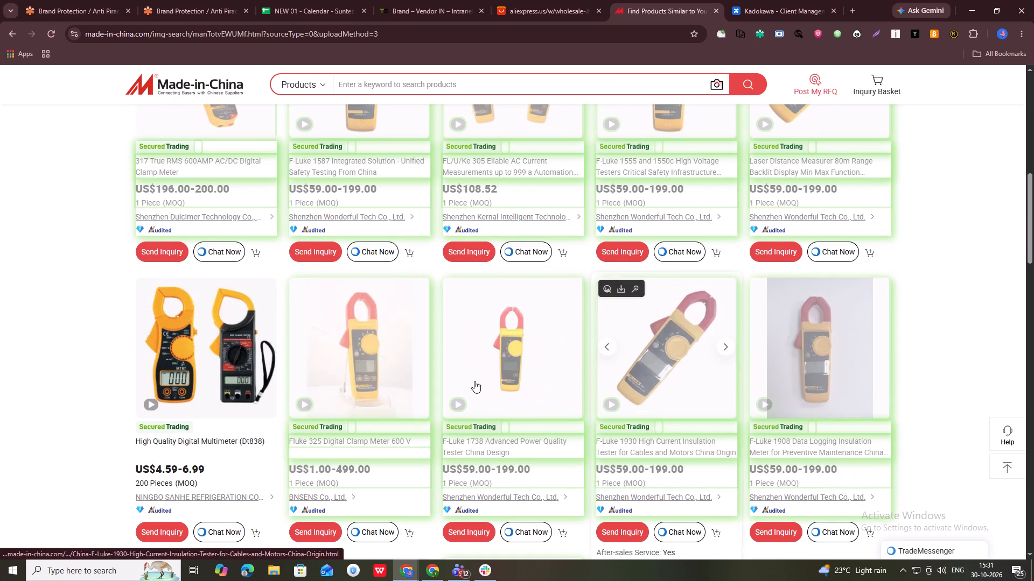
pyautogui.scroll(-6, 574, 354)
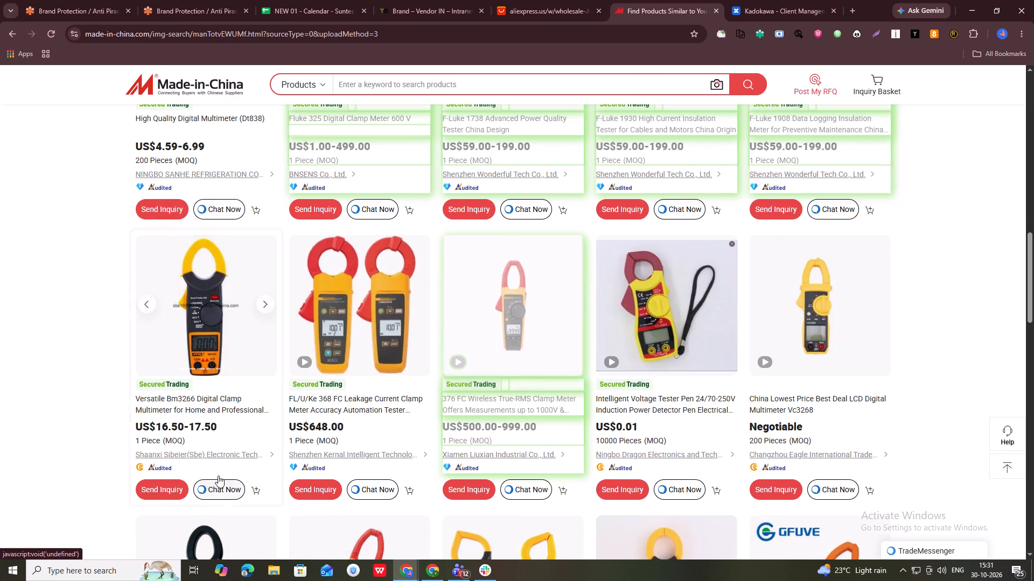
pyautogui.scroll(-4, 732, 373)
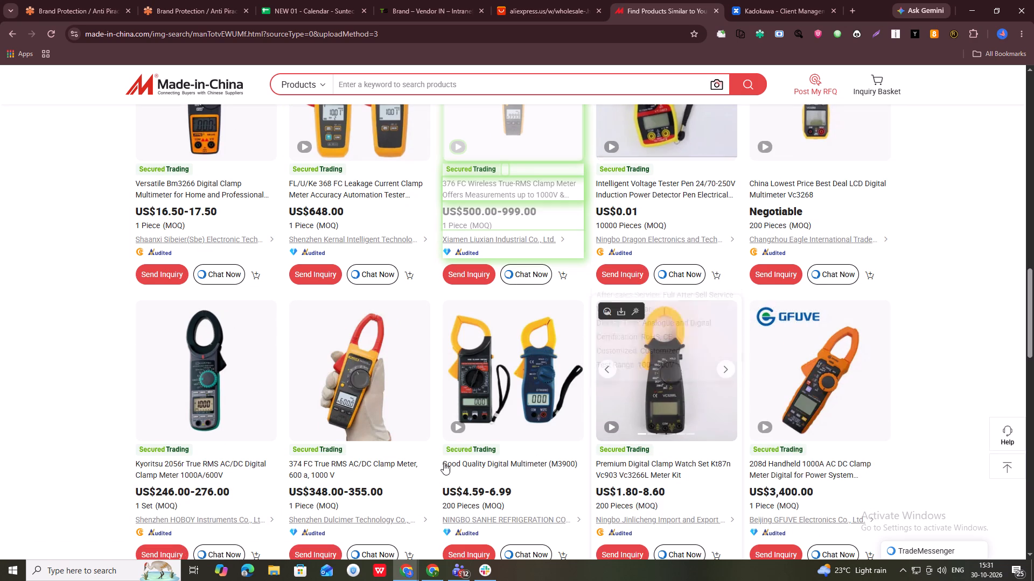
pyautogui.middleClick(347, 465)
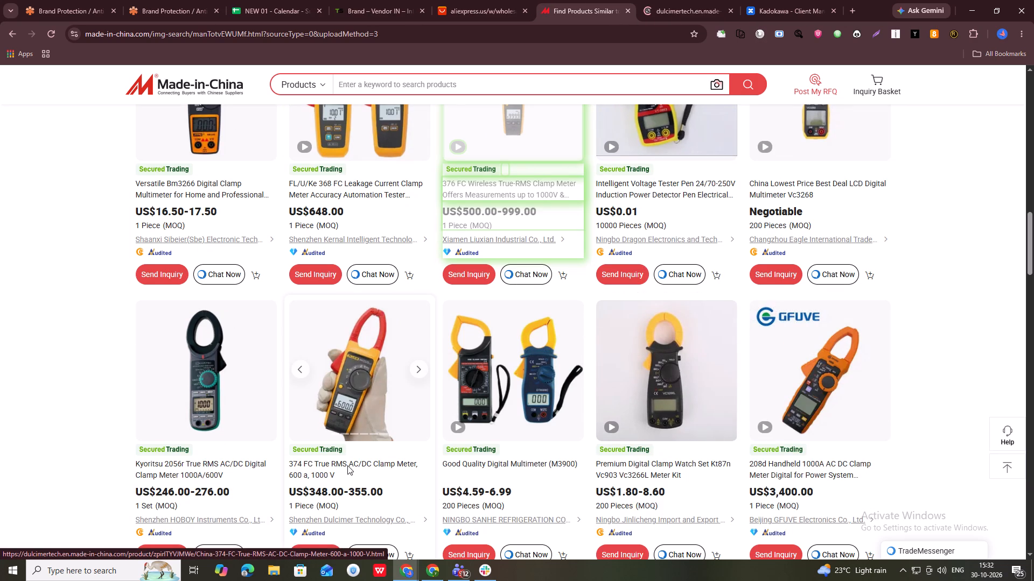
# Open the Fluke 325 True-RMS and Brand New Fluk 374 FC 376 clamp meter listings in background tabs.
pyautogui.scroll(-5, 455, 450)
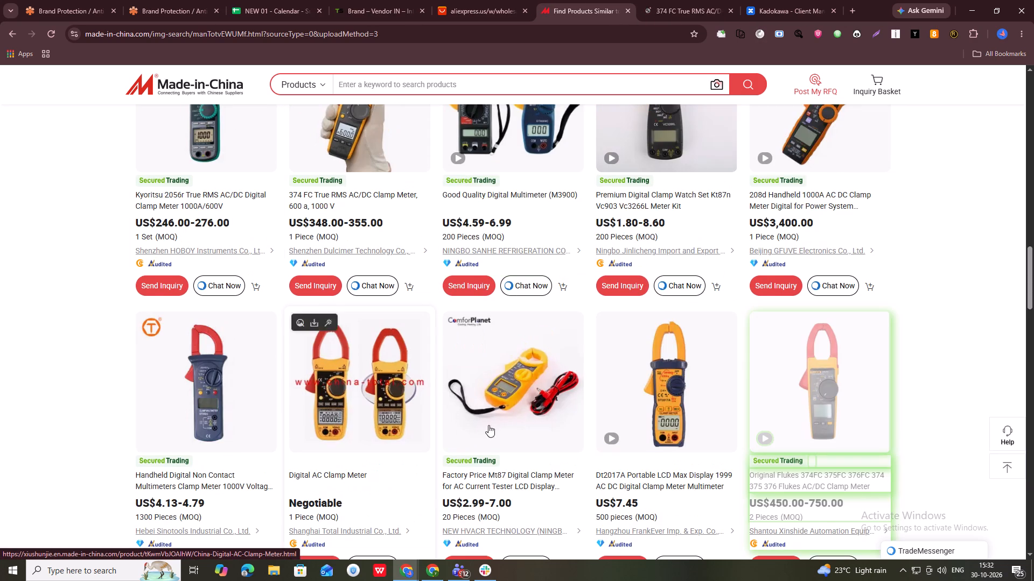
pyautogui.scroll(-6, 572, 387)
pyautogui.scroll(-5, 741, 327)
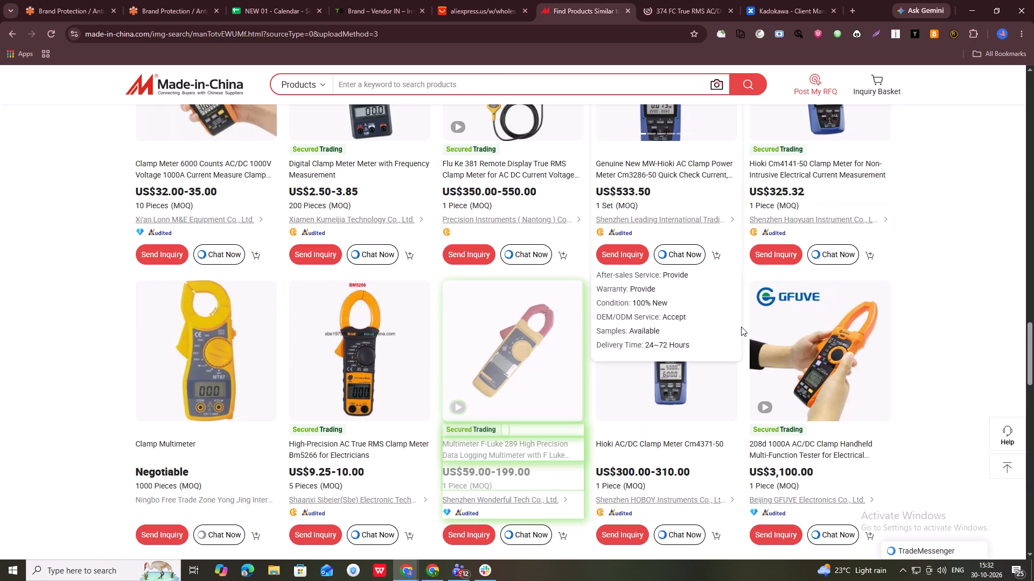
pyautogui.scroll(-12, 753, 385)
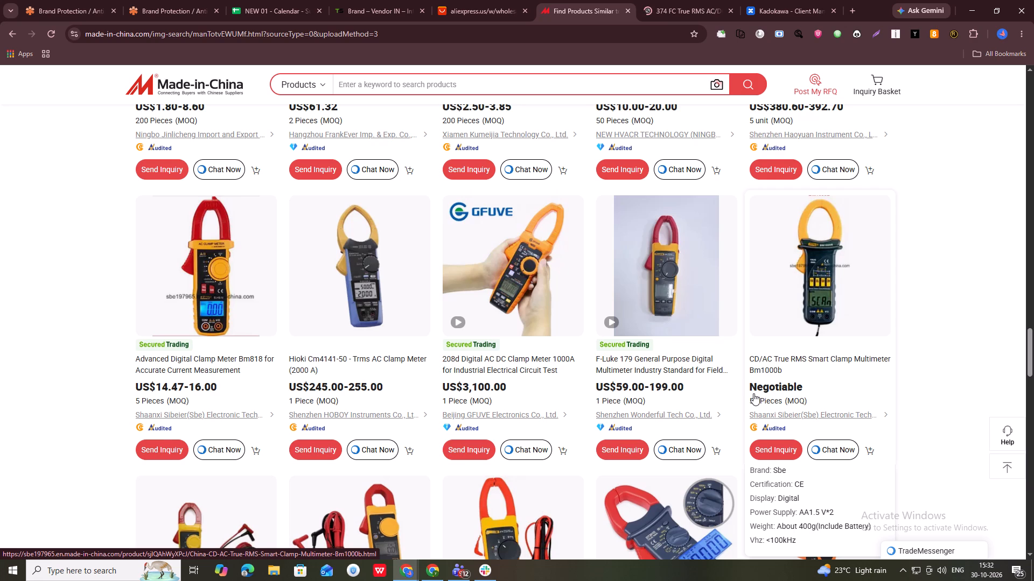
pyautogui.scroll(-4, 725, 384)
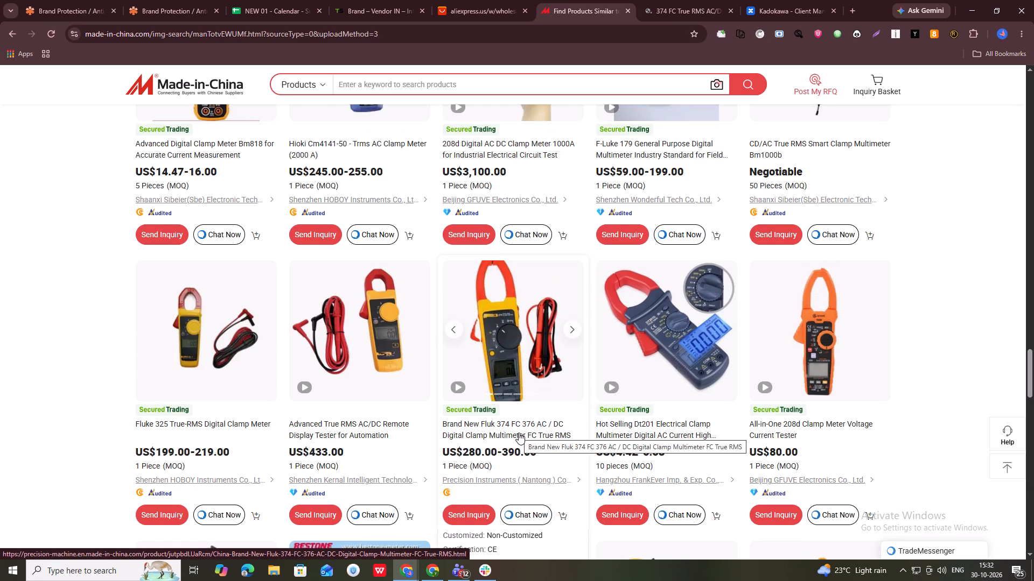
pyautogui.middleClick(227, 419)
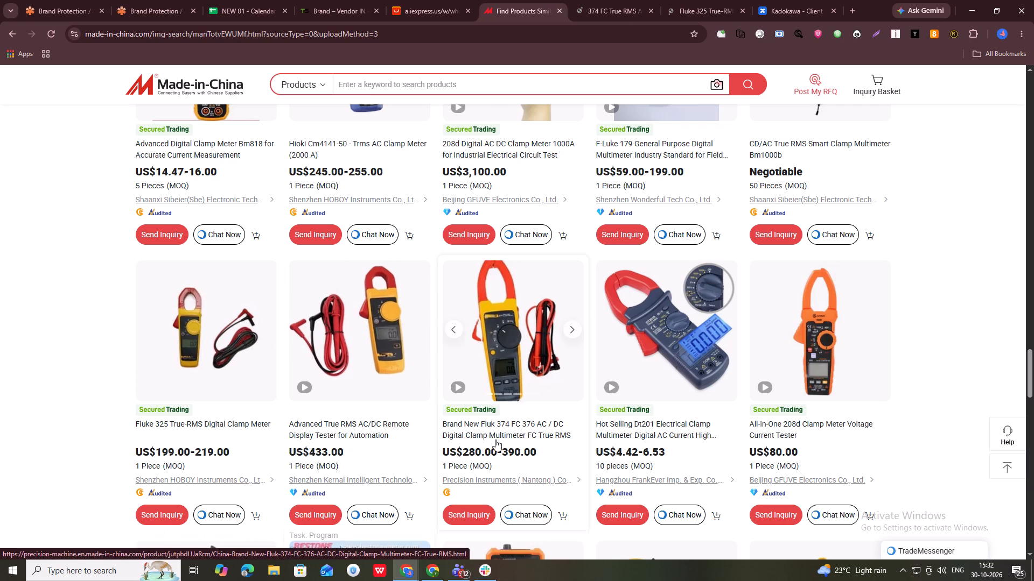
pyautogui.middleClick(504, 431)
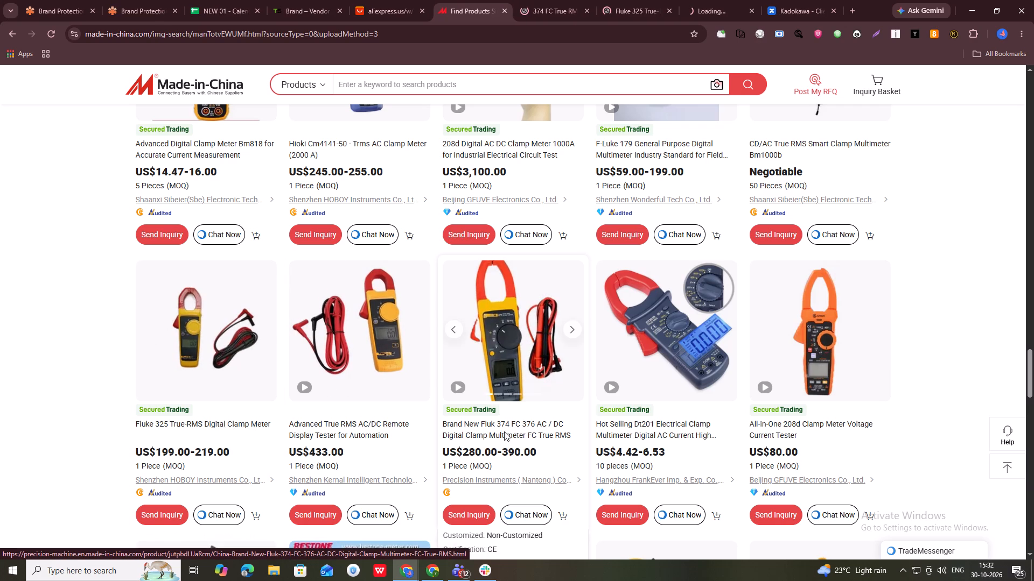
# Open the 375 True RMS AC/DC Clamp Meter listing in a background tab.
pyautogui.scroll(-5, 565, 422)
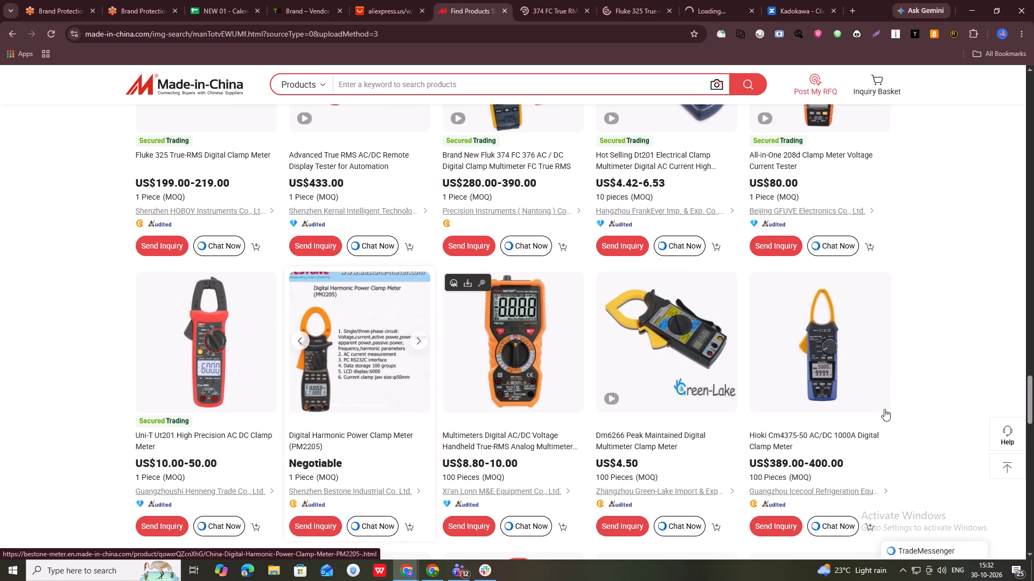
pyautogui.scroll(-6, 804, 401)
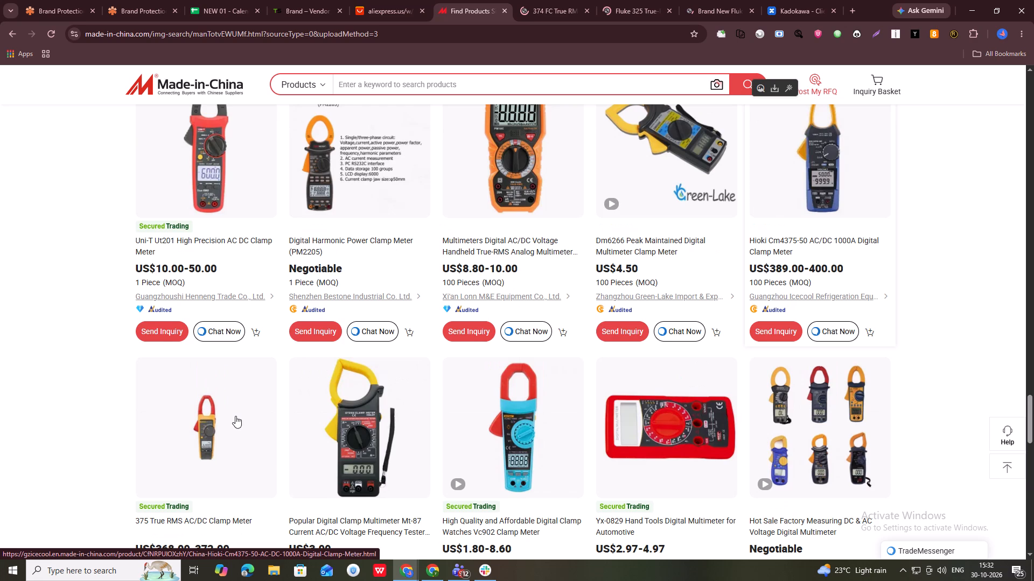
pyautogui.middleClick(213, 391)
pyautogui.scroll(-5, 605, 398)
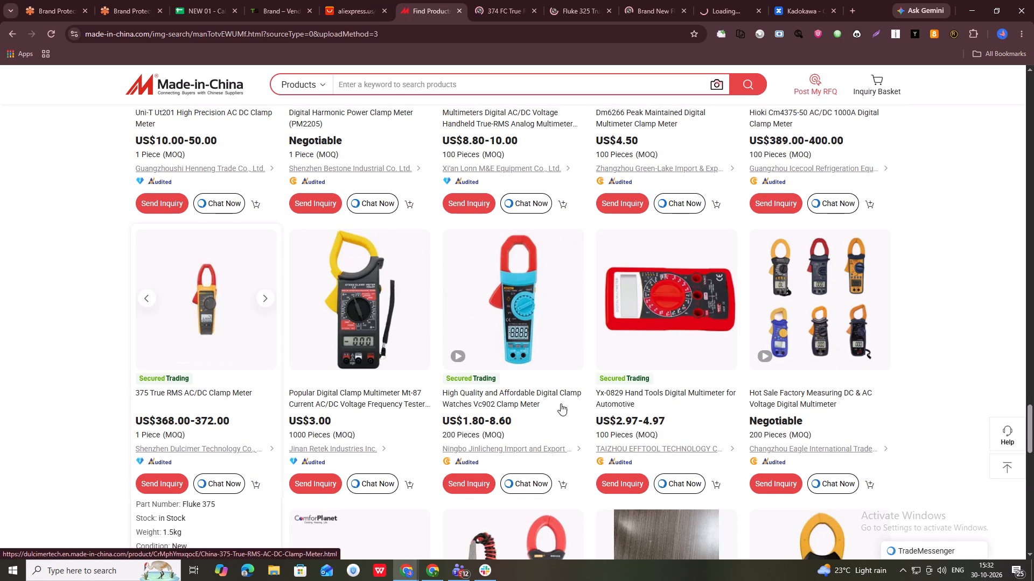
# Record the 374 FC True RMS AC/DC Clamp Meter listing's link in Links row 103081 of Manual Detection Records.
pyautogui.scroll(-5, 549, 431)
pyautogui.scroll(-6, 429, 433)
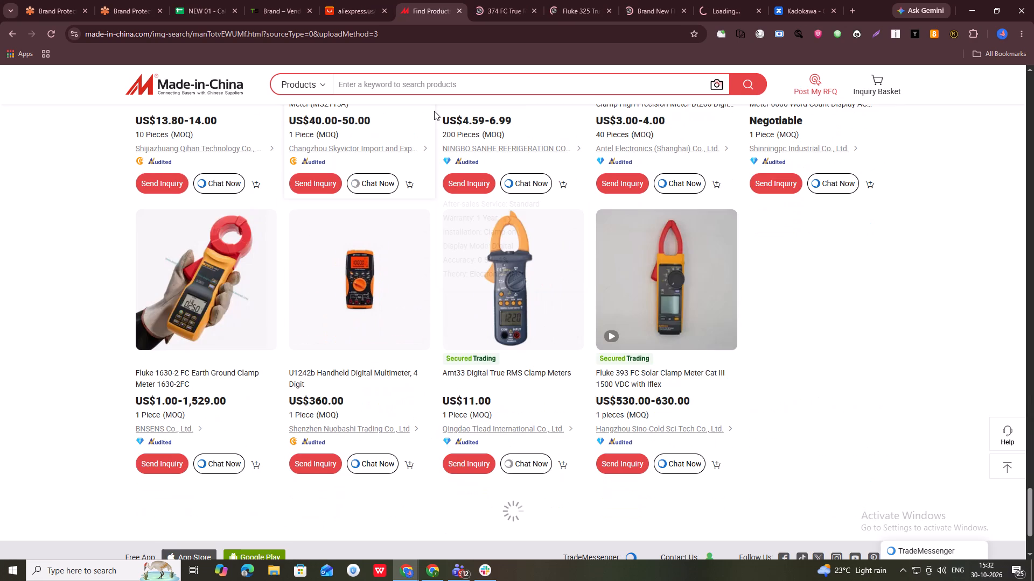
pyautogui.click(511, 0)
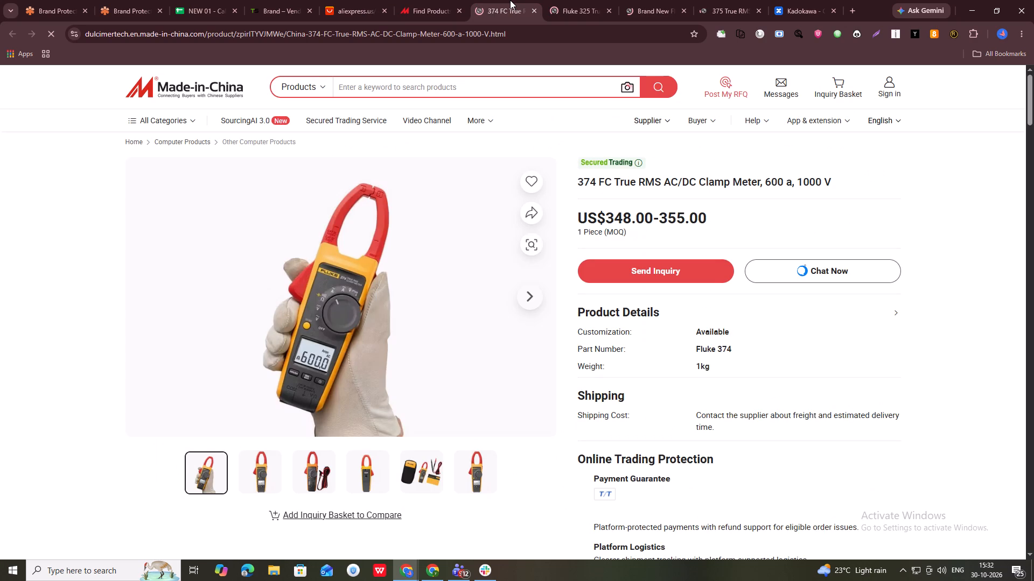
pyautogui.click(342, 34)
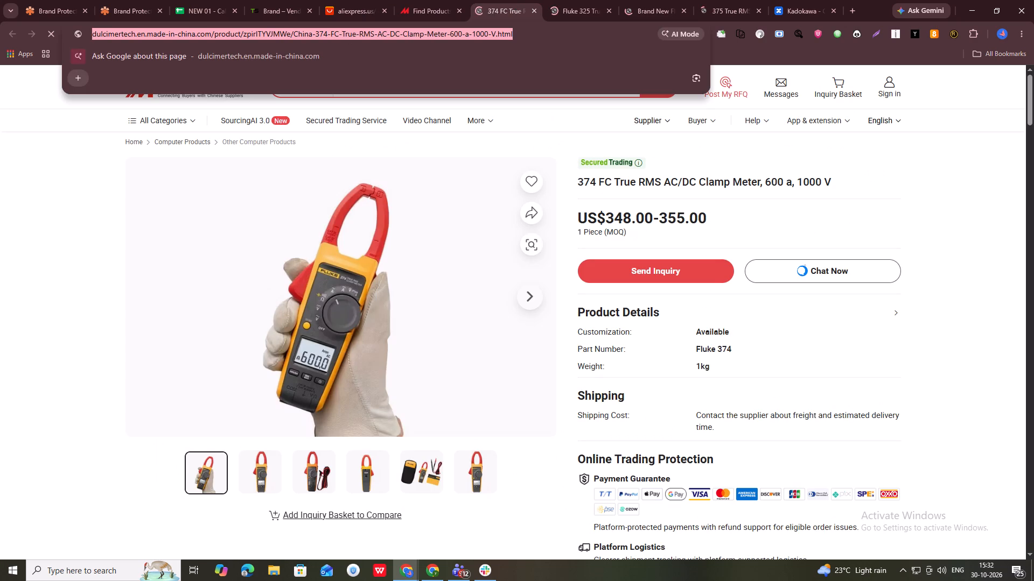
pyautogui.hotkey('ctrl', 'c')
pyautogui.hotkey('ctrl', 'c')
pyautogui.hotkey('ctrl', 'c')
pyautogui.hotkey('alt', 'Tab')
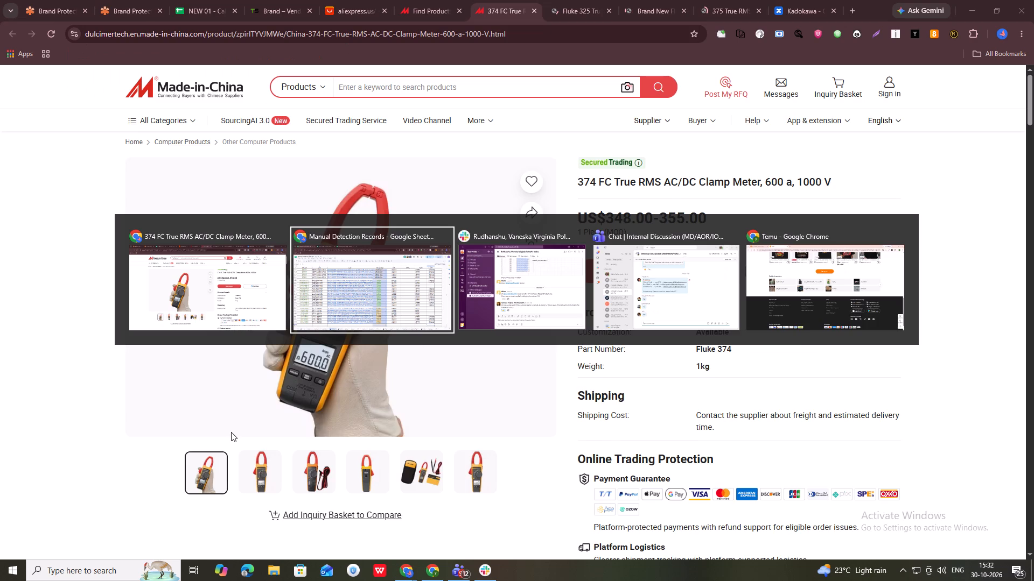
pyautogui.scroll(-2, 258, 456)
pyautogui.click(246, 427)
pyautogui.hotkey('ctrl', 'v')
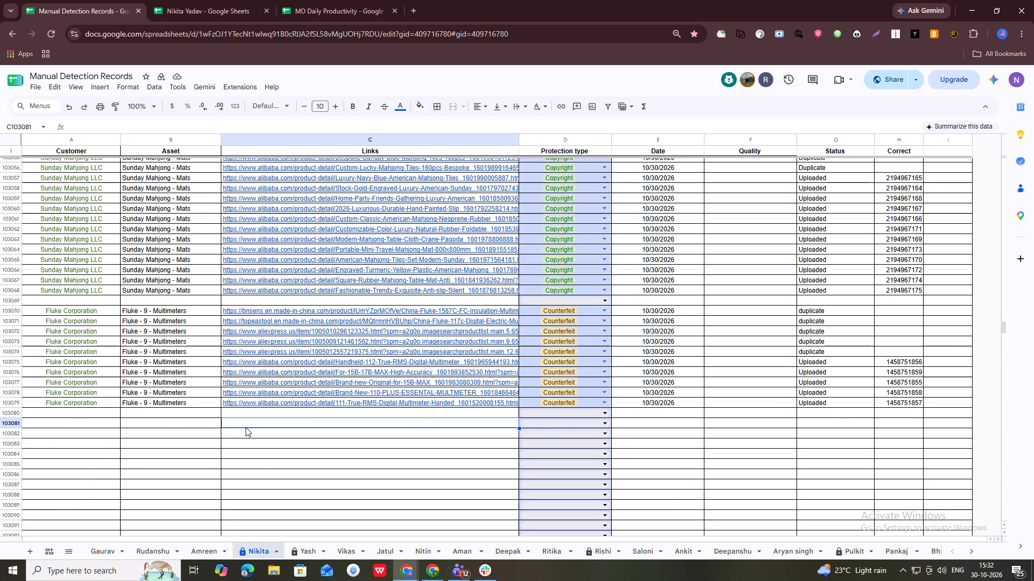
# Enter clamp meter as row 103081's asset and copy protection type Counterfeit and date 10/30/2026 from row 103079.
pyautogui.press('Left')
pyautogui.write('clamp meter')
pyautogui.press('Right')
pyautogui.press('Right')
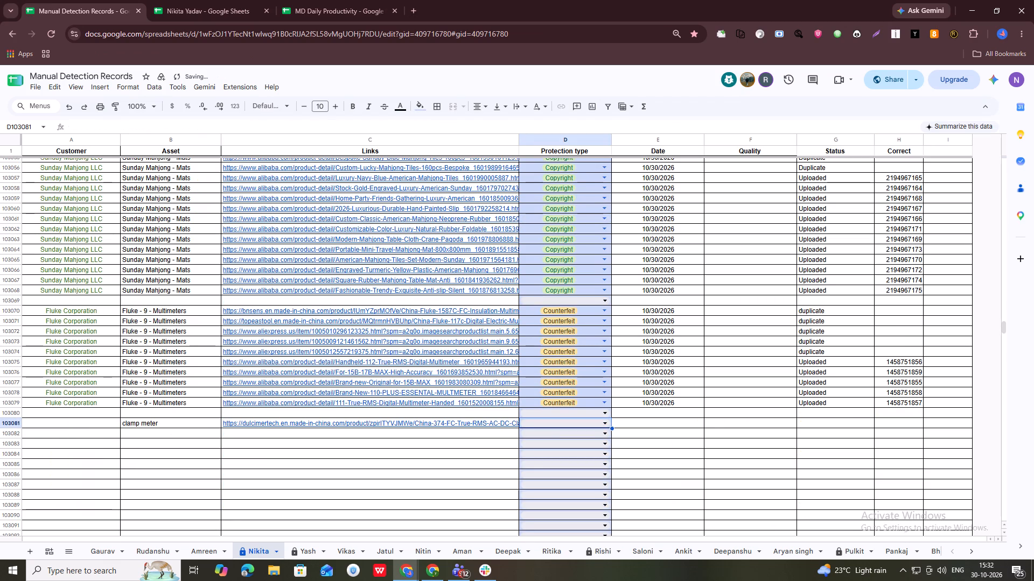
pyautogui.hotkey('ctrl', 'Up')
pyautogui.hotkey('shift', 'Right')
pyautogui.hotkey('ctrl', 'c')
pyautogui.press('Down')
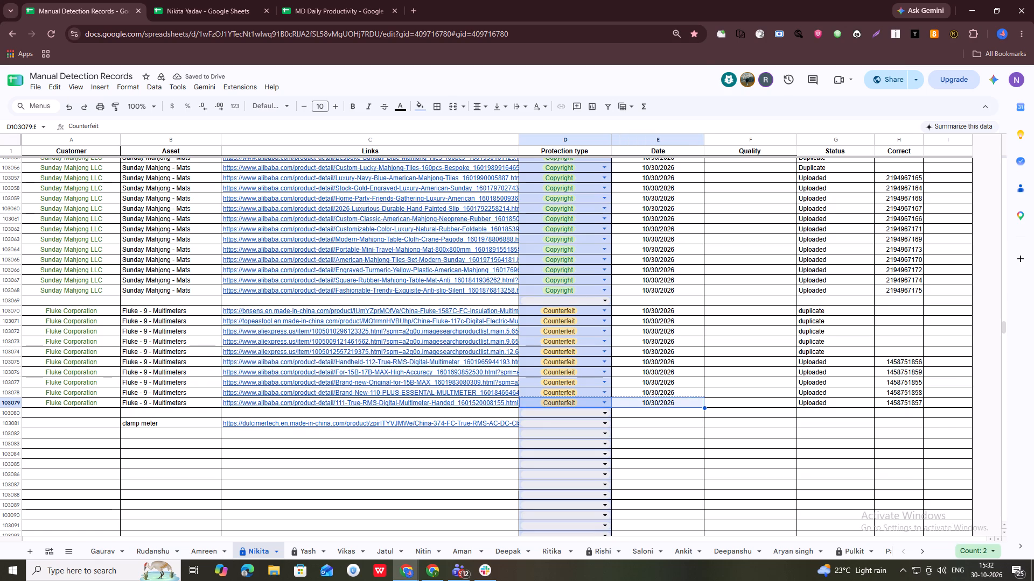
pyautogui.press('Down')
pyautogui.hotkey('ctrl', 'v')
# Copy the customer Fluke Corporation from row 103079 into row 103081.
pyautogui.press('Left')
pyautogui.press('Left')
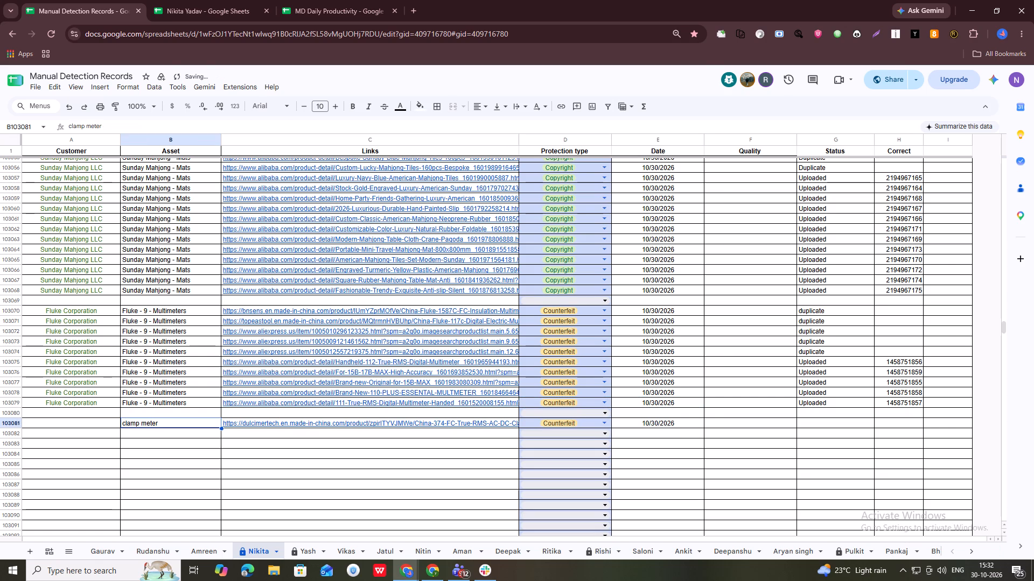
pyautogui.press('Left')
pyautogui.hotkey('ctrl', 'Up')
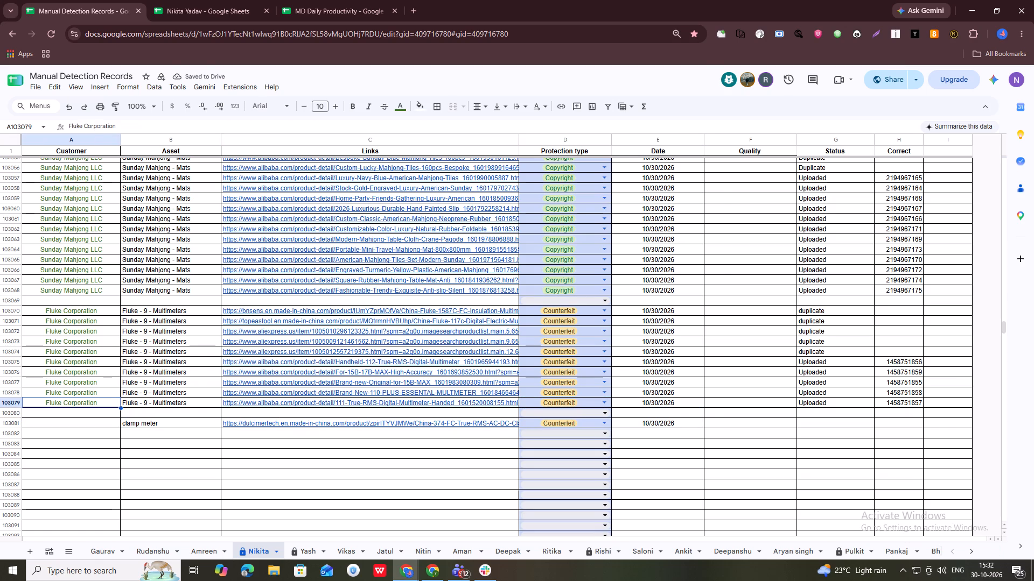
pyautogui.hotkey('ctrl', 'c')
pyautogui.press('Down')
pyautogui.press('Down')
pyautogui.hotkey('ctrl', 'v')
# Close the 374 FC listing and record the Fluke 325 True-RMS Digital Clamp Meter link in Links row 103082.
pyautogui.press('Down')
pyautogui.press('Right')
pyautogui.press('Right')
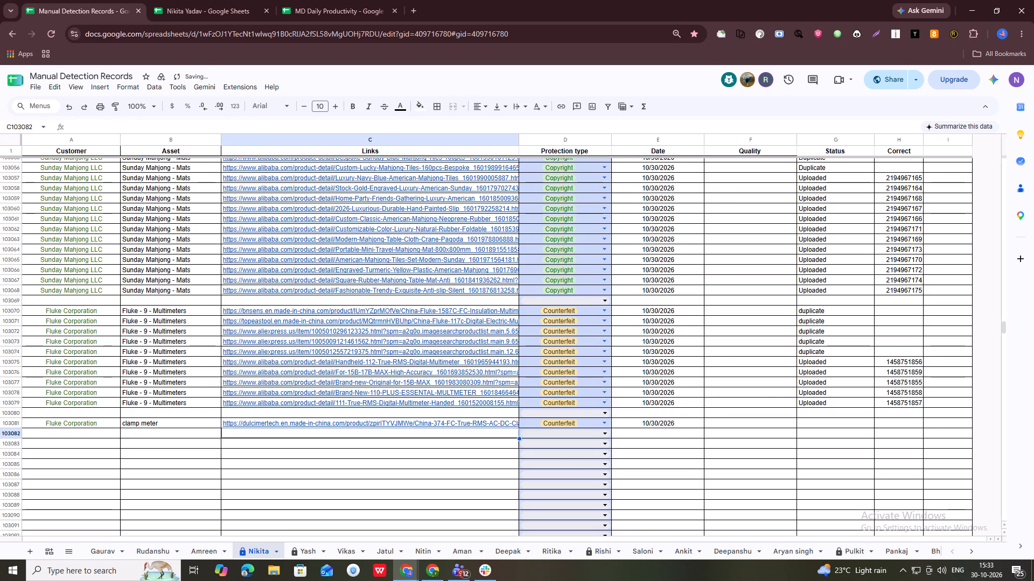
pyautogui.hotkey('alt', 'Tab')
pyautogui.middleClick(499, 0)
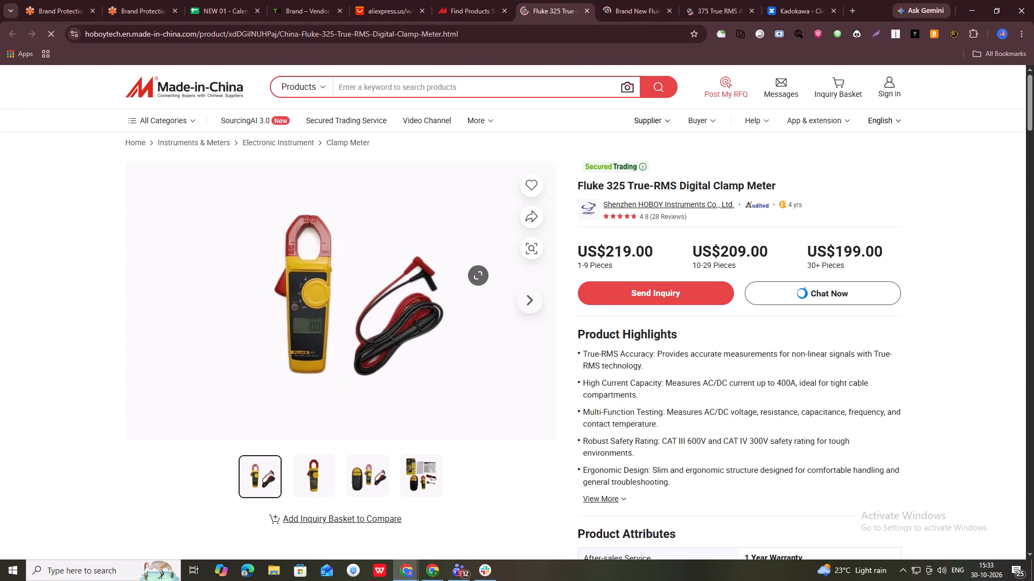
pyautogui.click(479, 34)
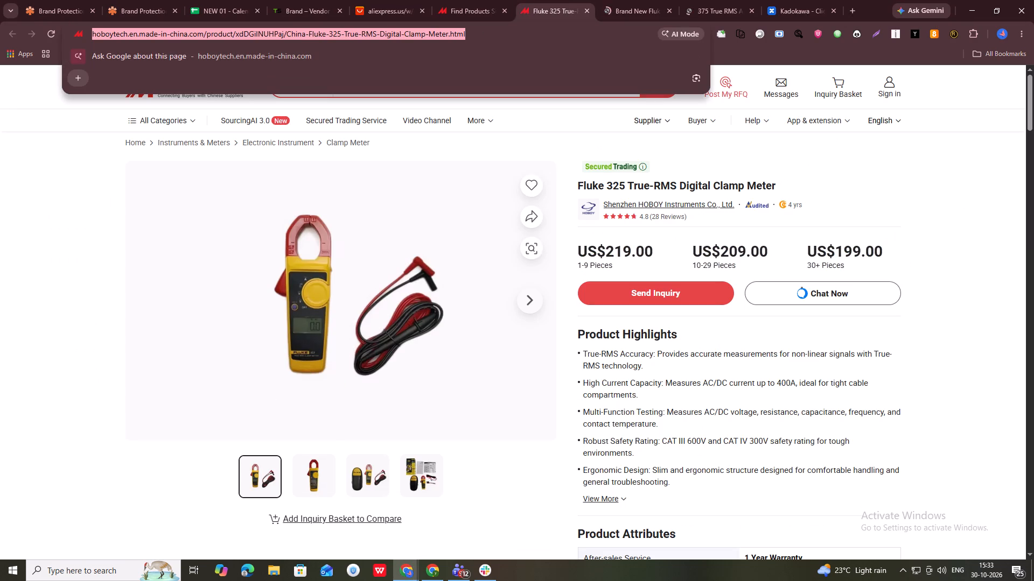
pyautogui.hotkey('ctrl', 'c')
pyautogui.hotkey('ctrl', 'c')
pyautogui.hotkey('ctrl', 'c')
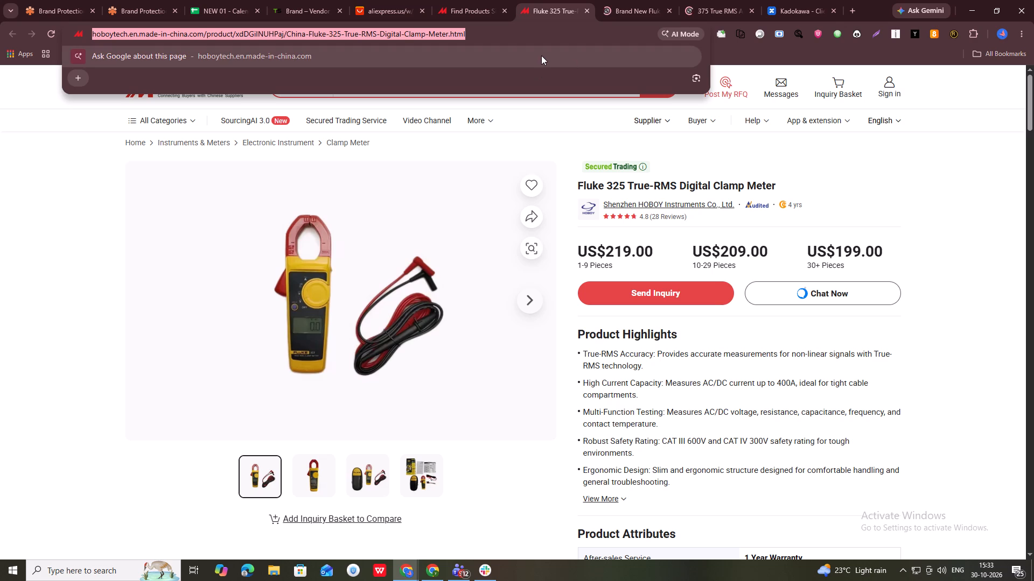
pyautogui.hotkey('alt', 'Tab')
pyautogui.hotkey('ctrl', 'v')
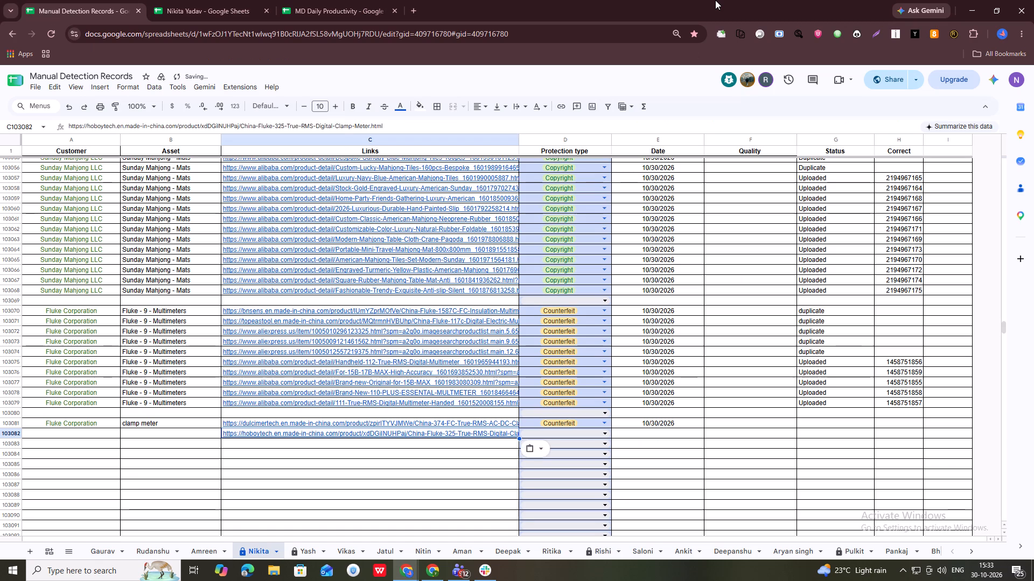
# Close the Fluke 325 listing, check the Brand New Fluk 374 FC 376 product photos, and record its link in row 103083.
pyautogui.press('Down')
pyautogui.hotkey('alt', 'Tab')
pyautogui.hotkey('ctrl', 'Tab')
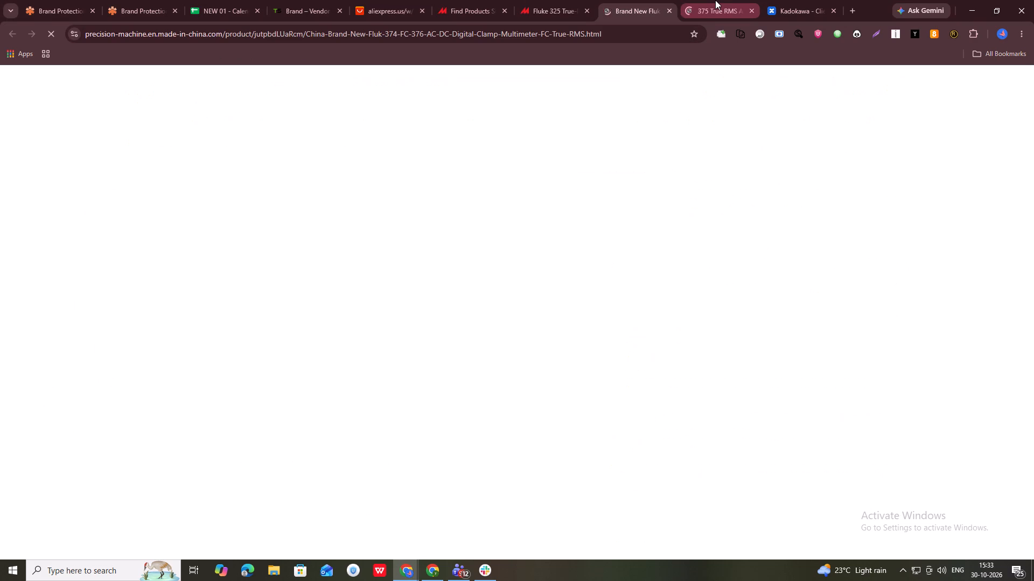
pyautogui.middleClick(544, 0)
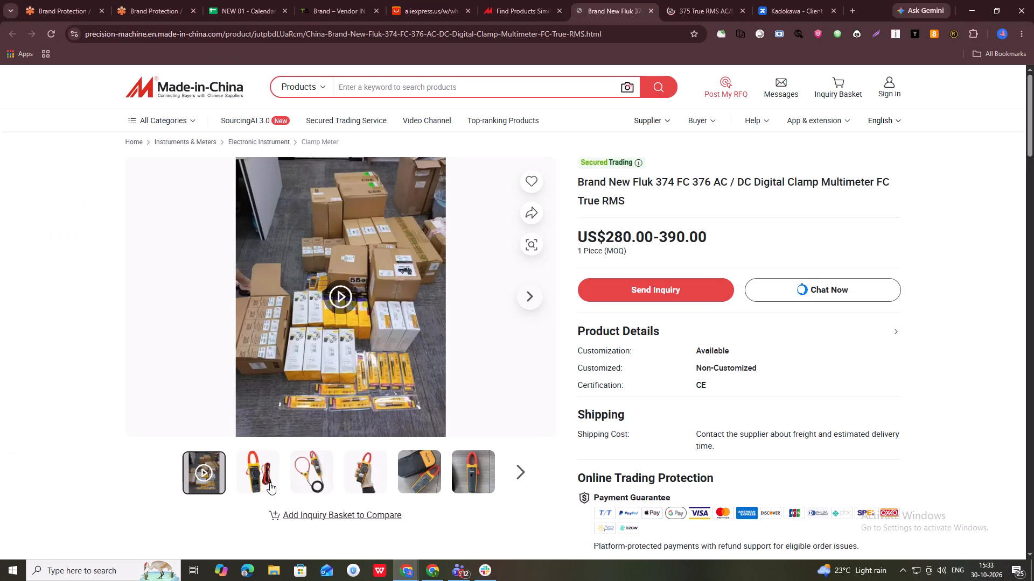
pyautogui.click(484, 481)
pyautogui.click(418, 478)
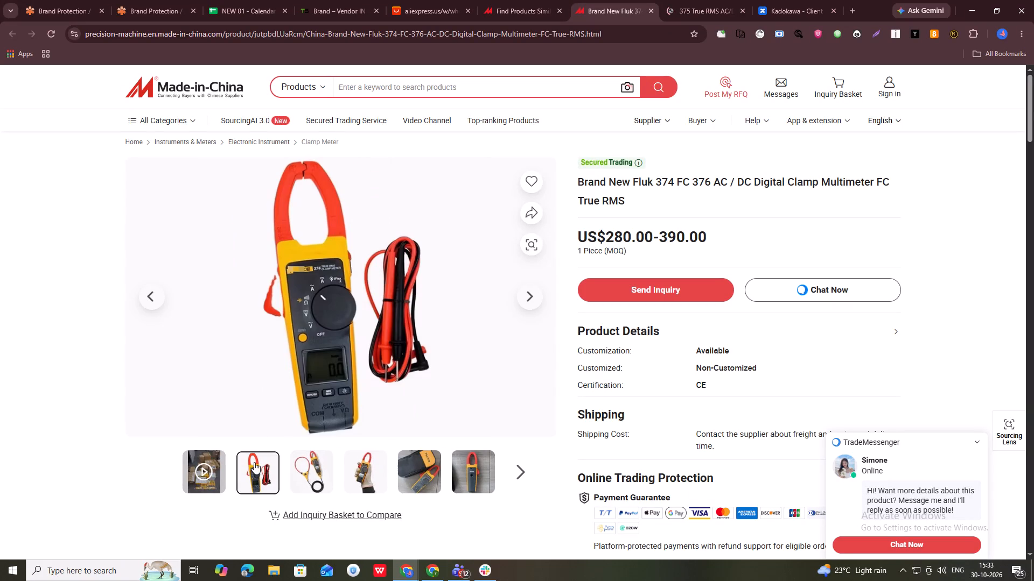
pyautogui.click(478, 32)
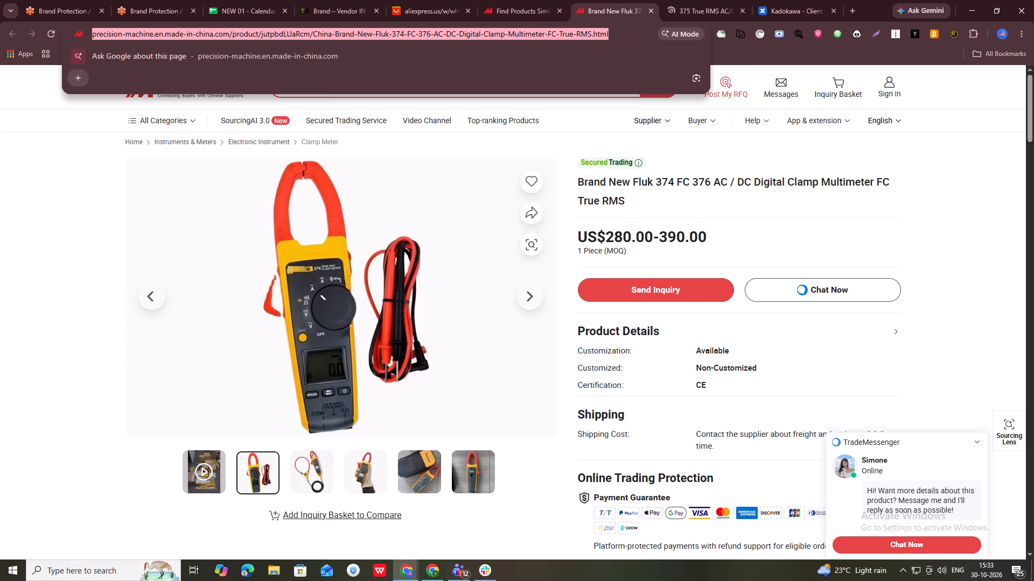
pyautogui.hotkey('ctrl', 'c')
pyautogui.hotkey('ctrl', 'c')
pyautogui.hotkey('ctrl', 'c')
pyautogui.hotkey('ctrl', 'c')
pyautogui.hotkey('alt', 'Tab')
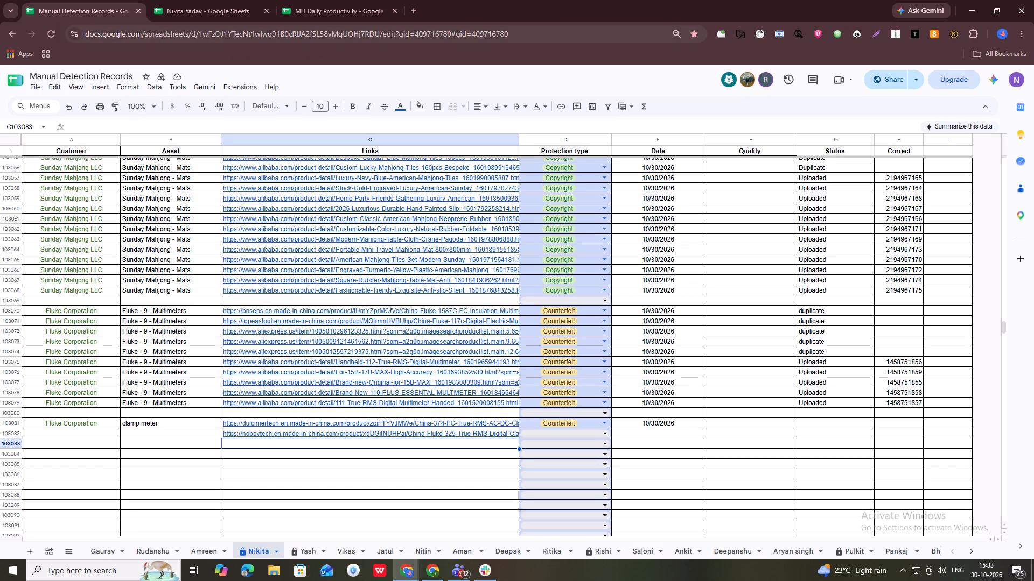
pyautogui.hotkey('ctrl', 'v')
# Check the 375 True RMS AC/DC Clamp Meter photos and record the listing's link in Links row 103084.
pyautogui.press('Down')
pyautogui.hotkey('alt', 'Tab')
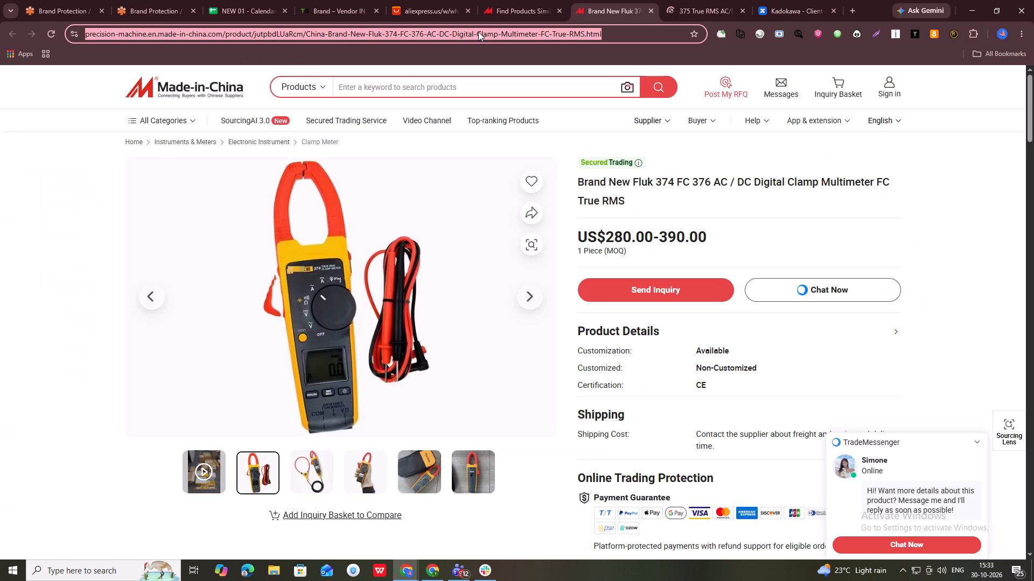
pyautogui.hotkey('ctrl', 'Tab')
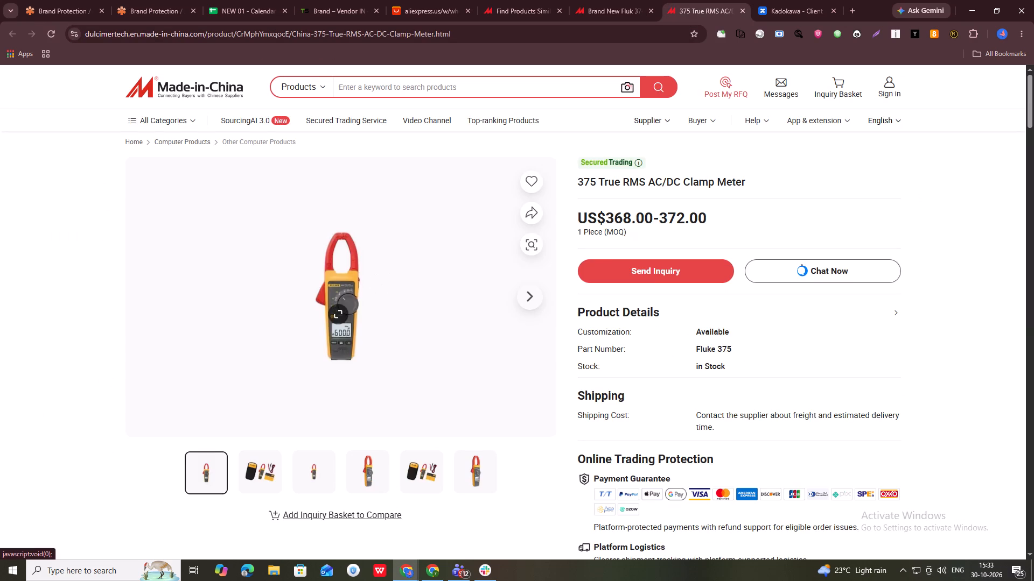
pyautogui.click(420, 468)
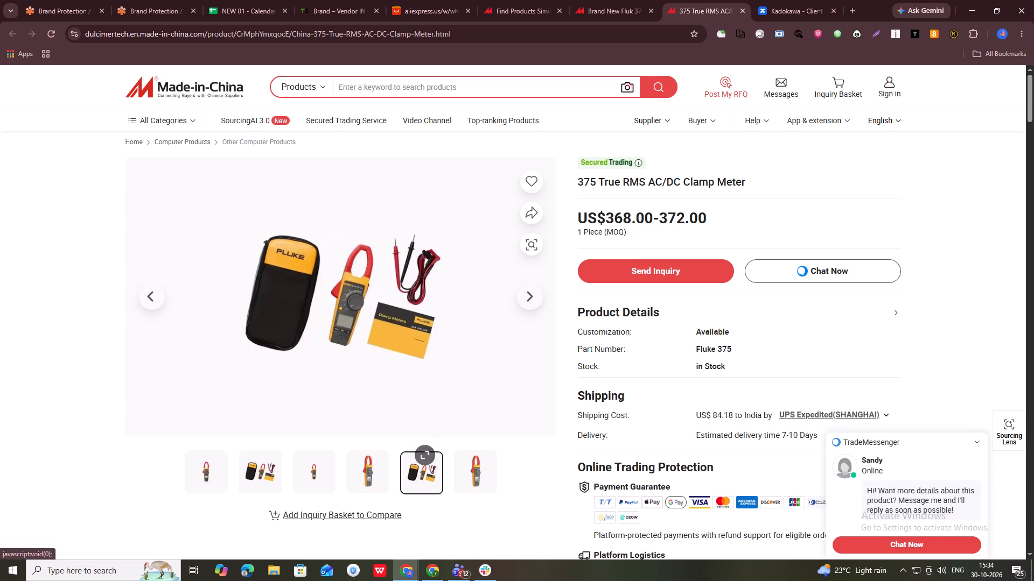
pyautogui.click(447, 34)
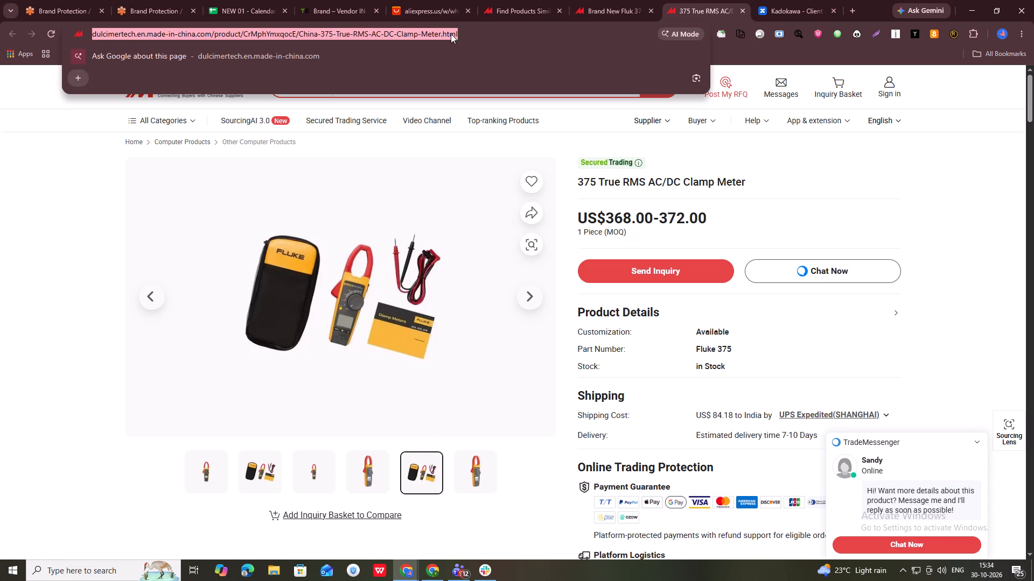
pyautogui.hotkey('ctrl', 'c')
pyautogui.hotkey('ctrl', 'c')
pyautogui.hotkey('ctrl', 'c')
pyautogui.hotkey('alt', 'Tab')
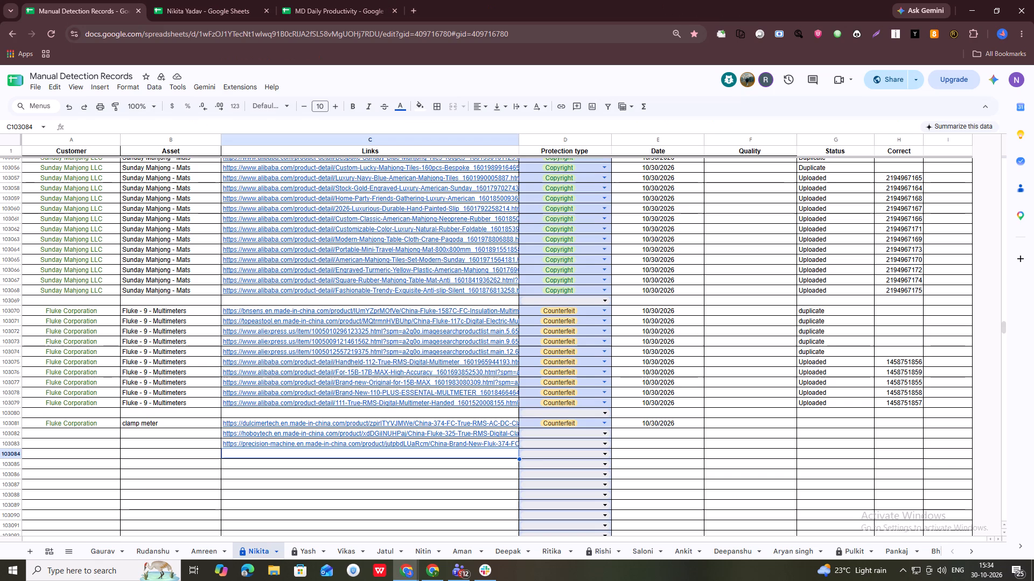
pyautogui.hotkey('ctrl', 'v')
# Close the two remaining clamp meter listings and the Made-in-China image search results.
pyautogui.press('Down')
pyautogui.hotkey('alt', 'Tab')
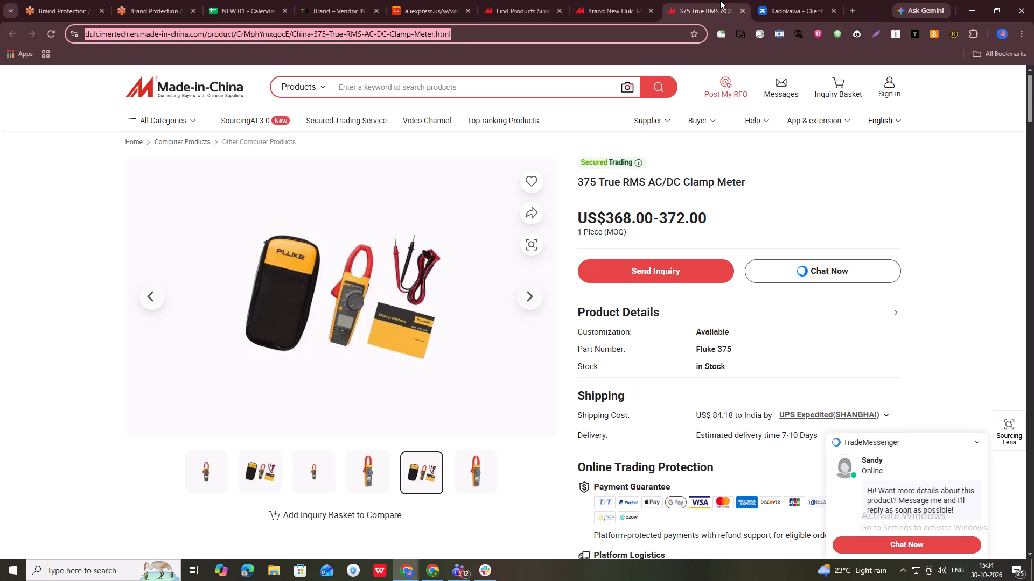
pyautogui.middleClick(695, 0)
pyautogui.middleClick(631, 0)
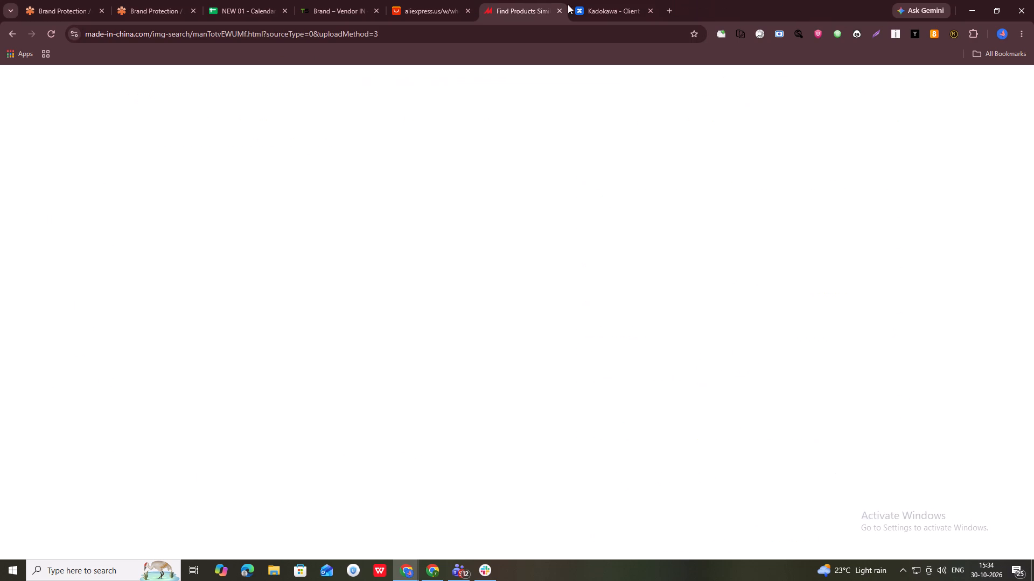
pyautogui.middleClick(544, 0)
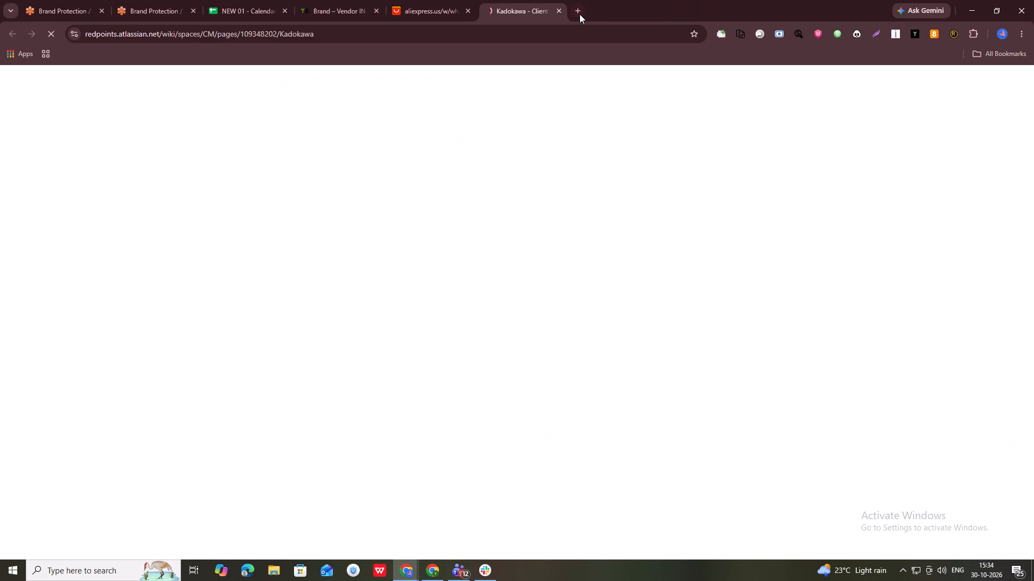
# Open the lovegobuy.com product page in a new tab.
pyautogui.click(581, 12)
pyautogui.write('love')
pyautogui.press('Return')
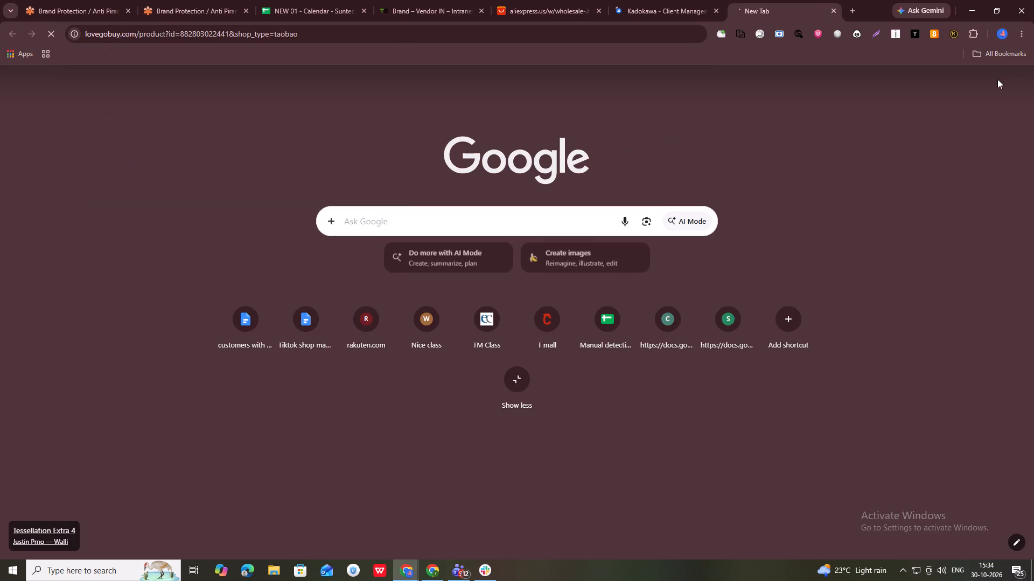
# Connect Urban VPN through United States (USA) and reload the Lovegobuy page.
pyautogui.click(817, 33)
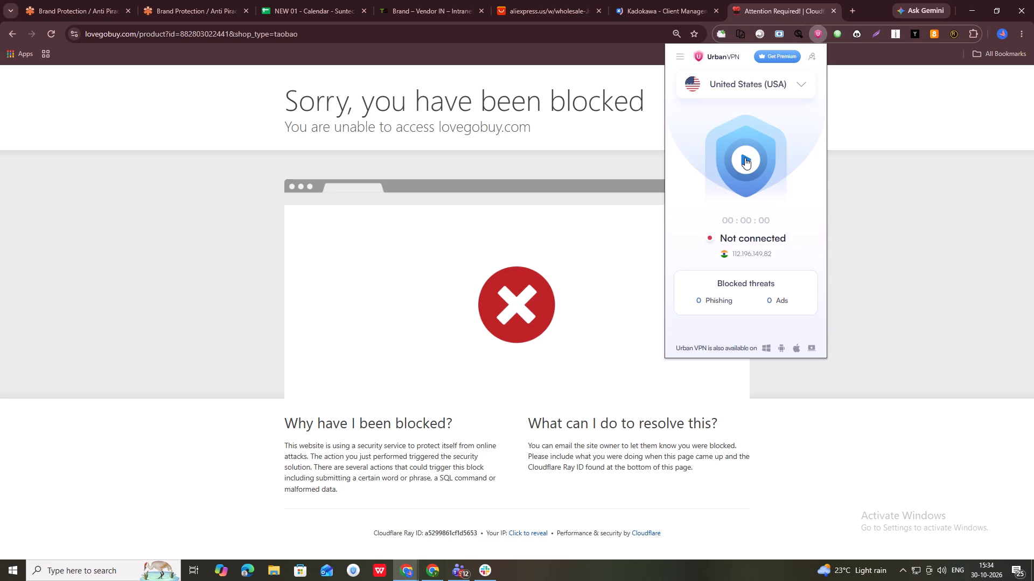
pyautogui.click(745, 158)
pyautogui.click(448, 0)
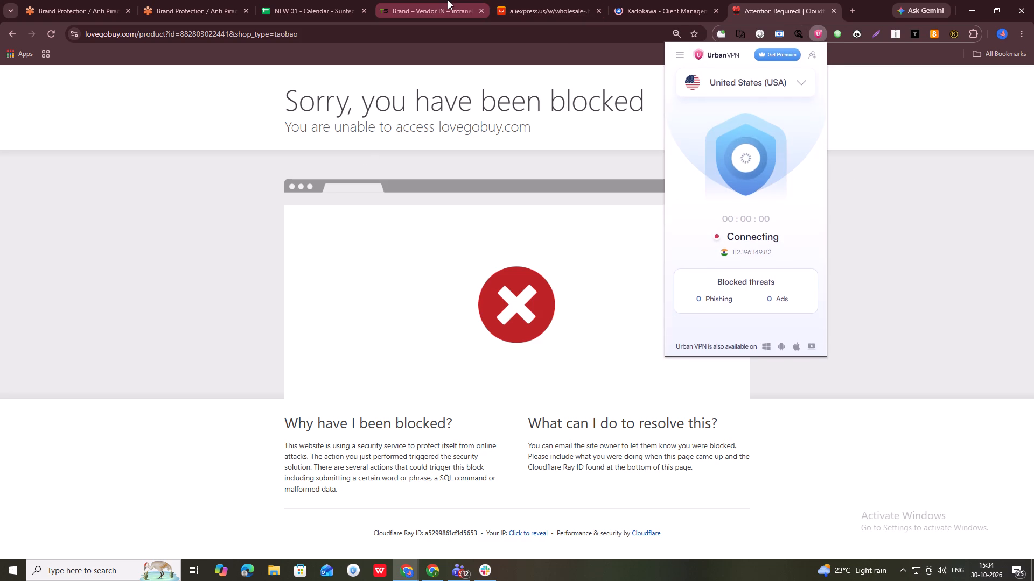
pyautogui.click(654, 0)
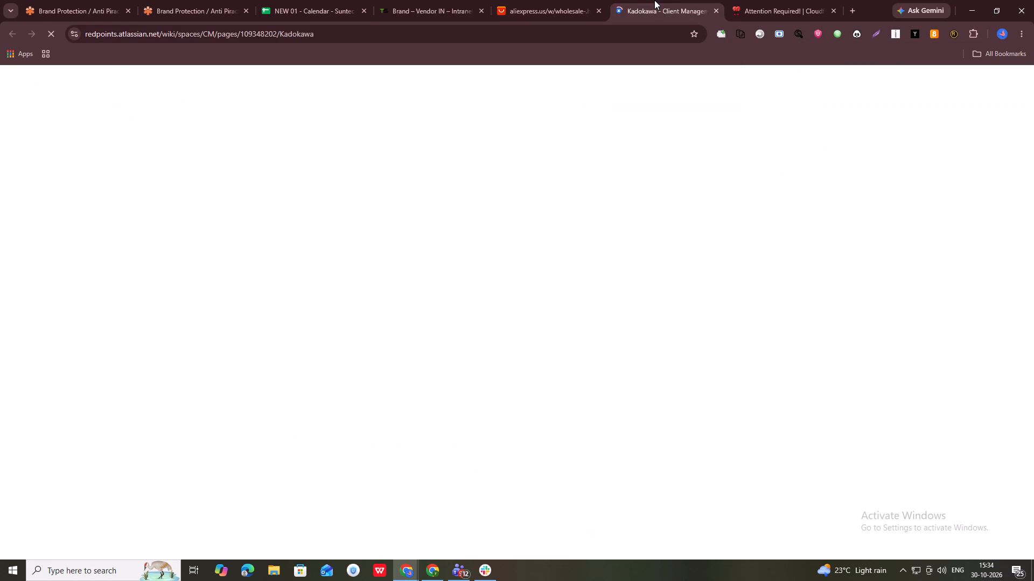
pyautogui.click(777, 0)
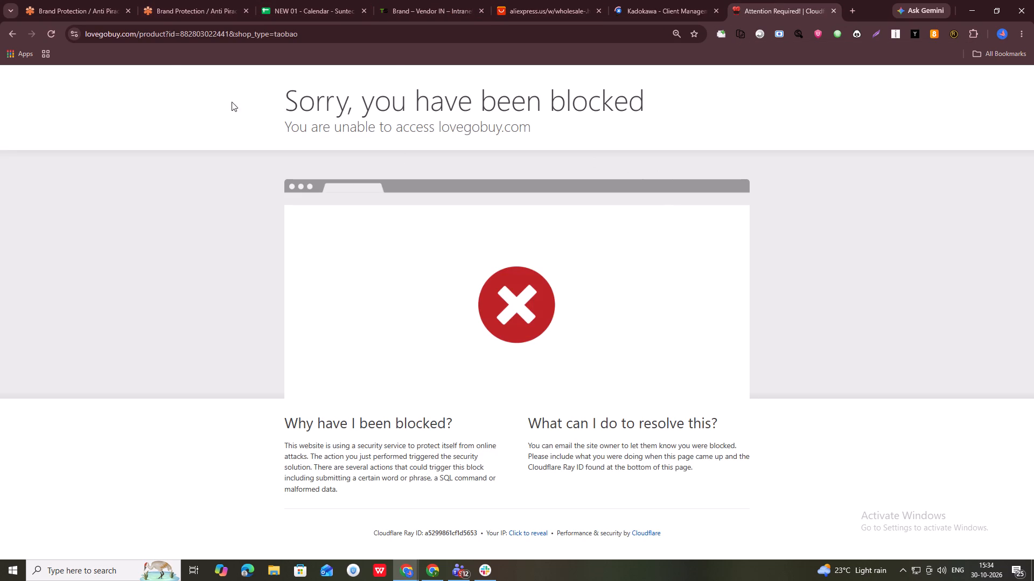
pyautogui.click(47, 30)
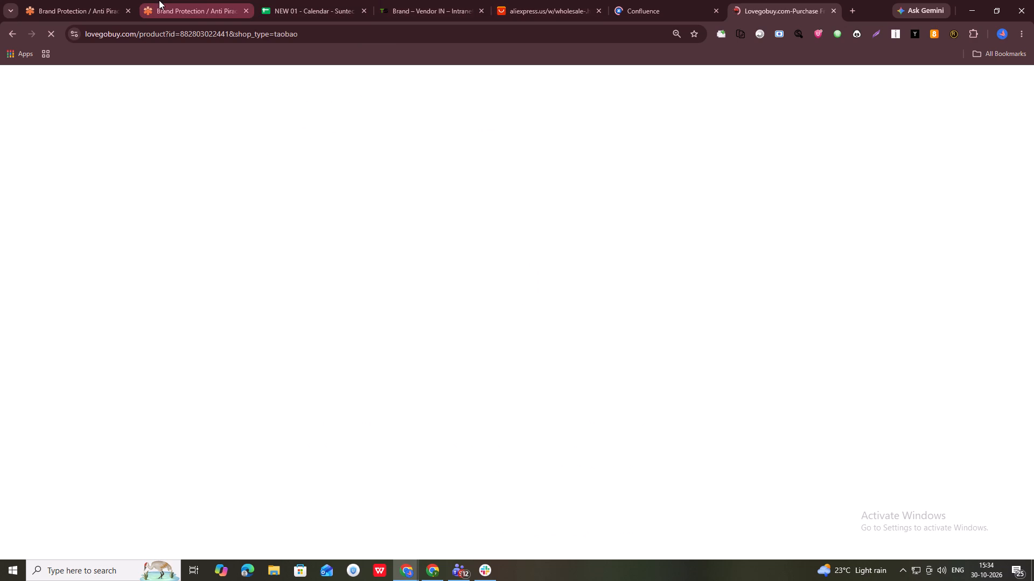
# Snip the Fluke11 clamp meter reference image in Red Points and save it as a PNG in Downloads.
pyautogui.click(159, 0)
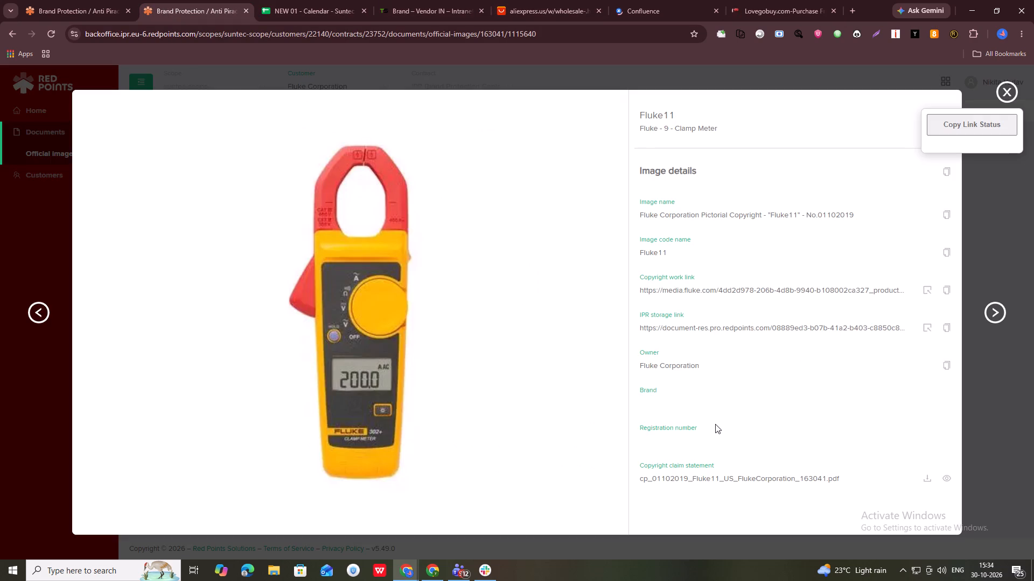
pyautogui.press('shift+super+s')
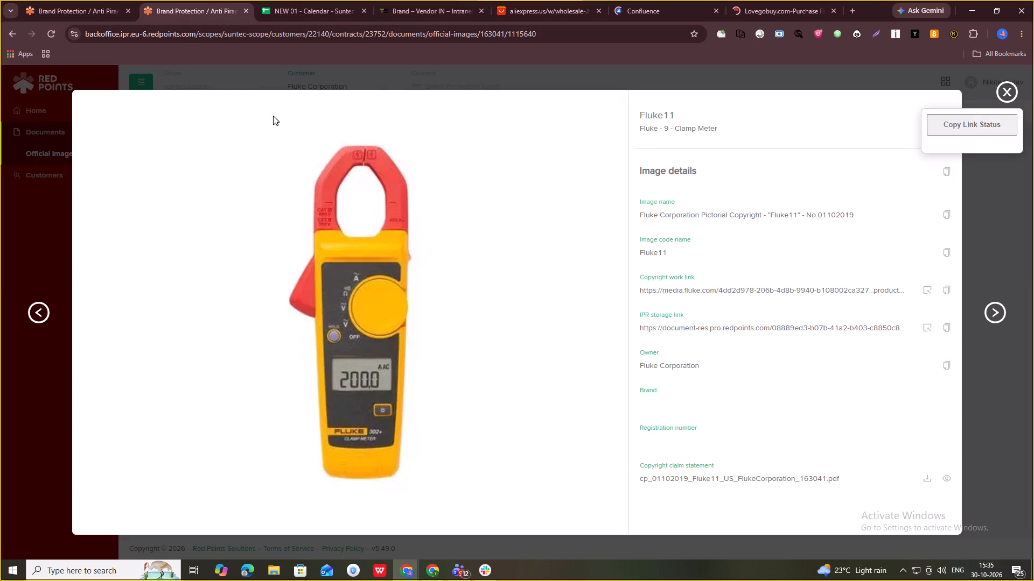
pyautogui.moveTo(282, 119); pyautogui.dragTo(422, 483)
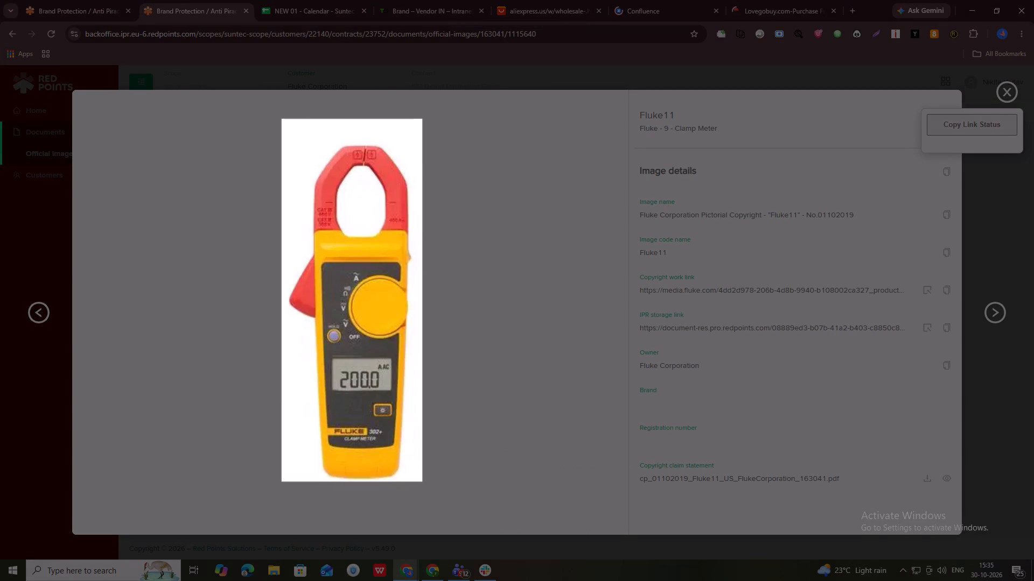
pyautogui.moveTo(422, 483); pyautogui.dragTo(428, 499)
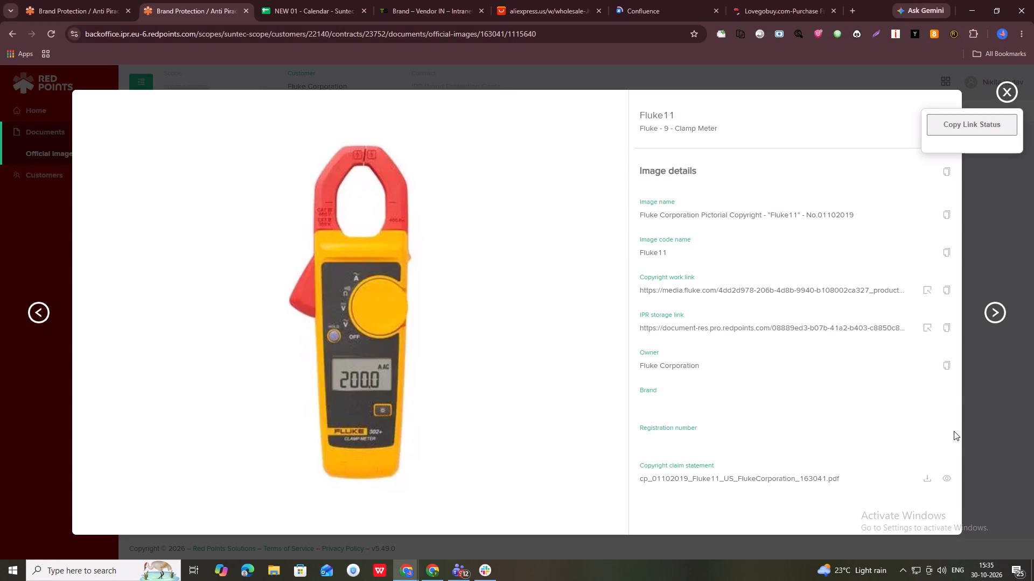
pyautogui.click(937, 473)
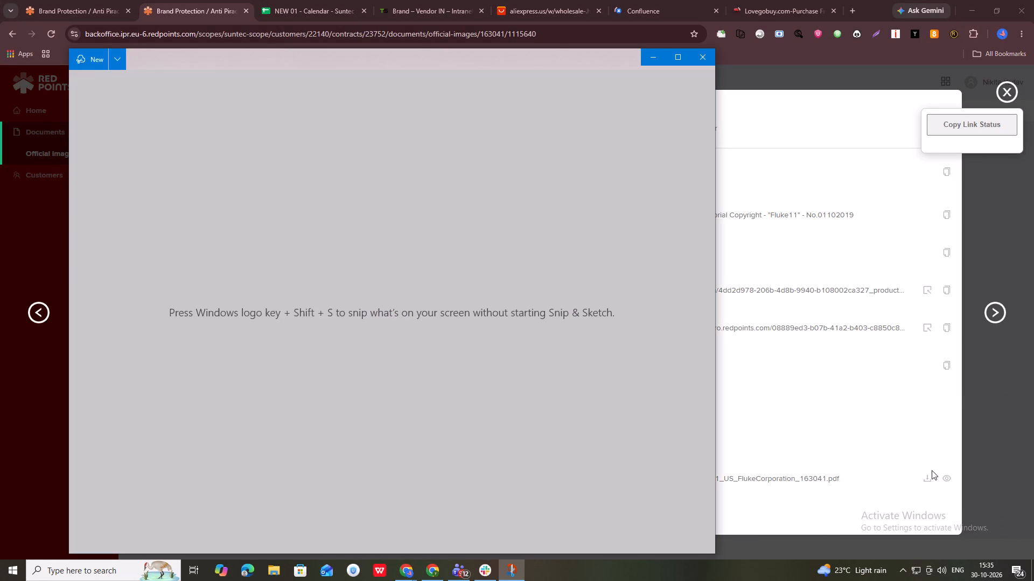
pyautogui.hotkey('ctrl', 's')
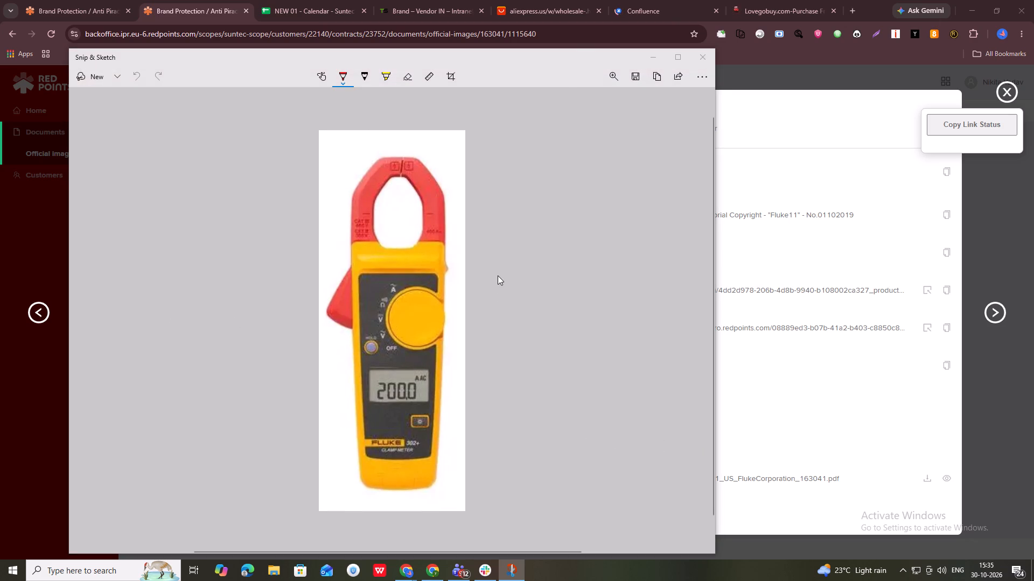
pyautogui.click(499, 324)
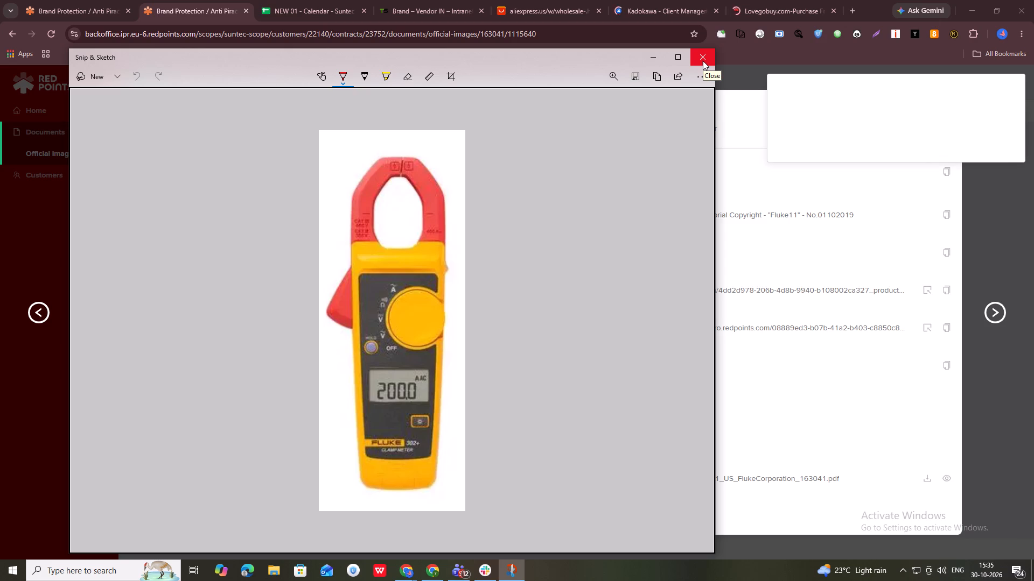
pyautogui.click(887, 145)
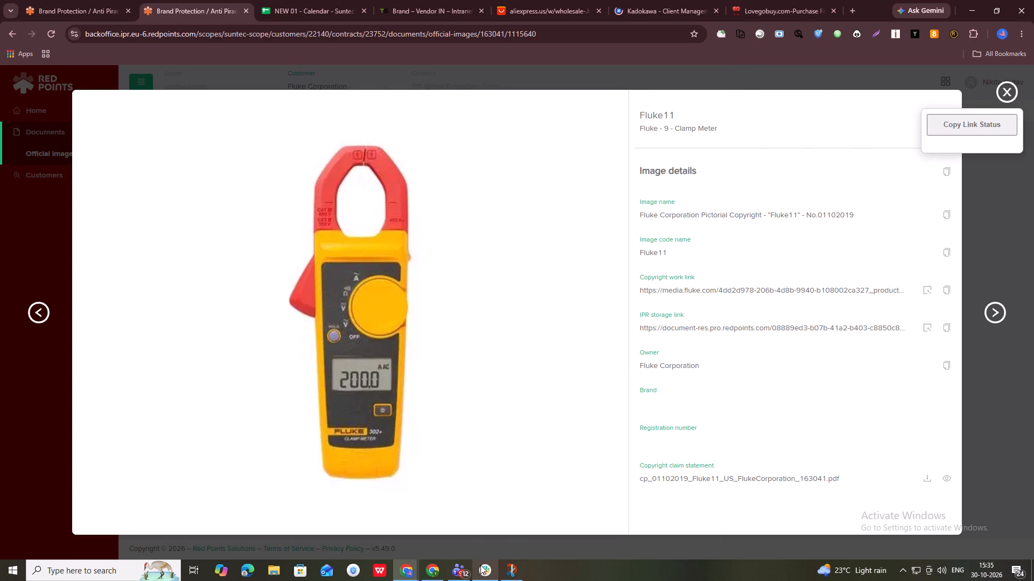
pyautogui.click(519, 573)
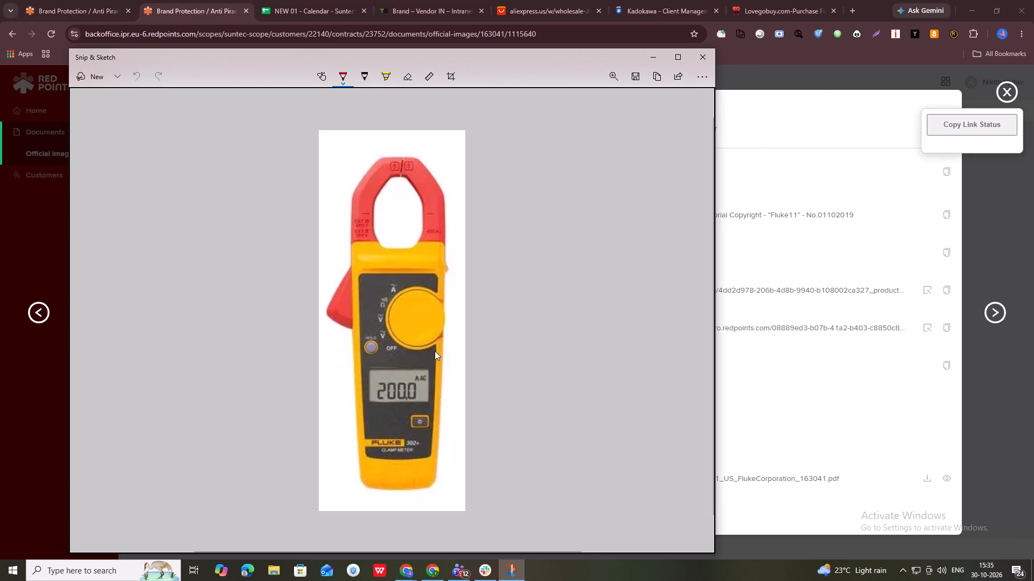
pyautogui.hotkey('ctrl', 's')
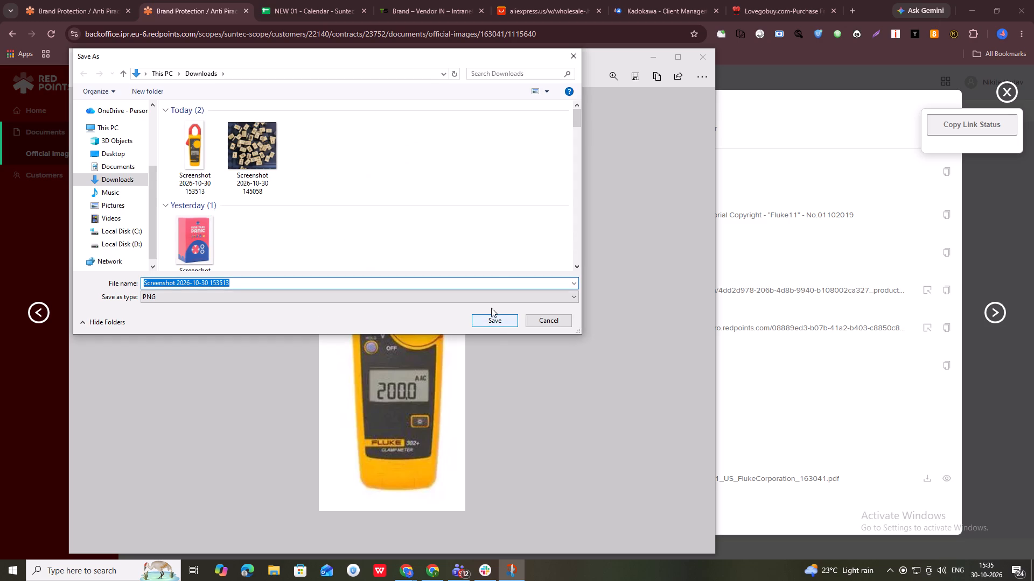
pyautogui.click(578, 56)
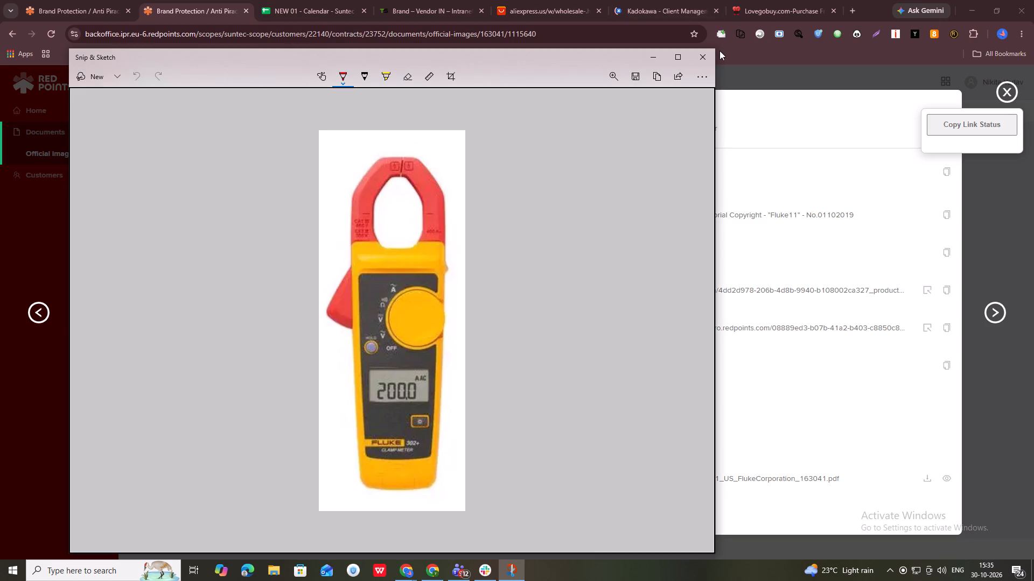
pyautogui.click(775, 0)
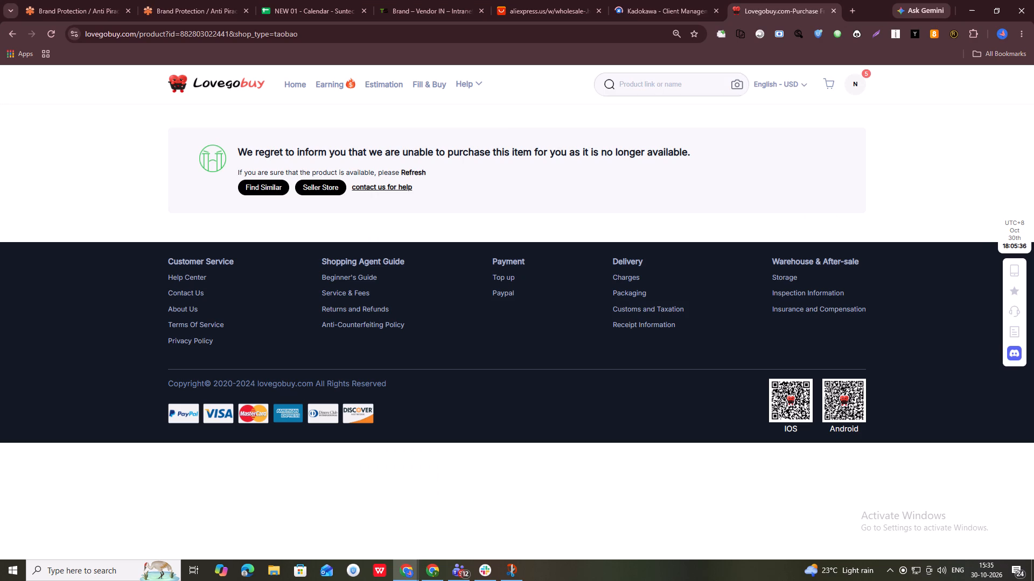
pyautogui.click(739, 87)
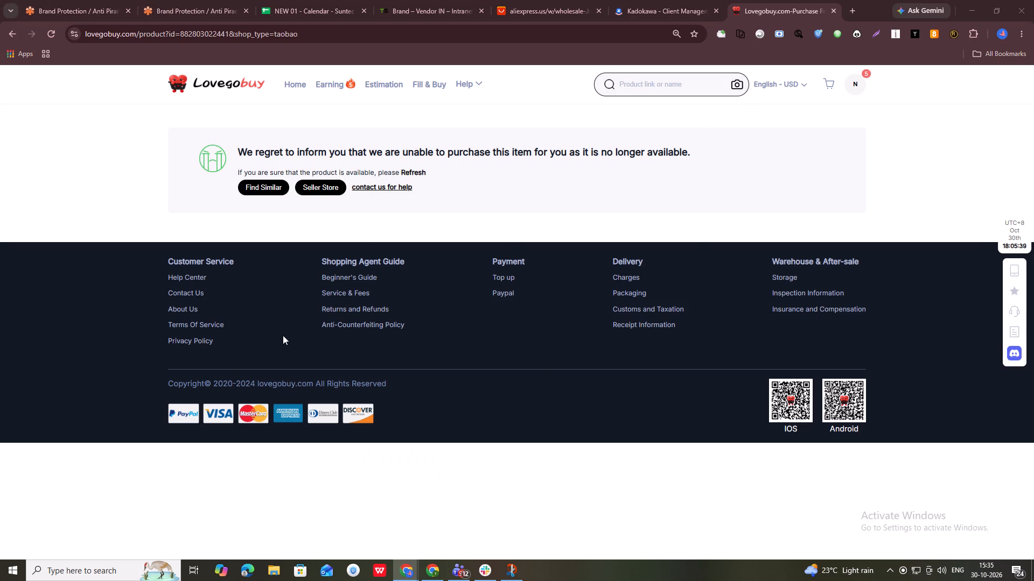
pyautogui.click(127, 102)
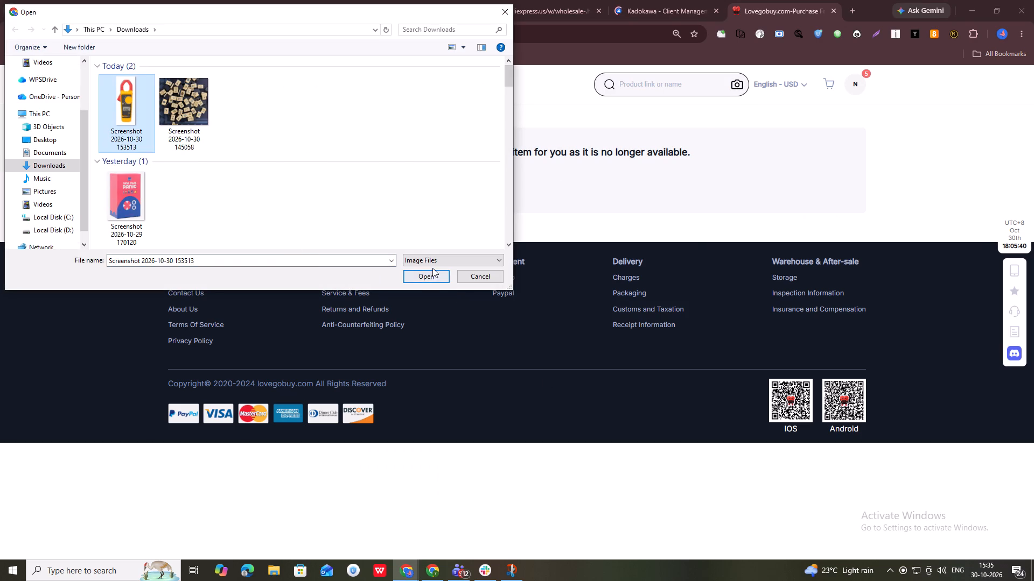
pyautogui.click(422, 275)
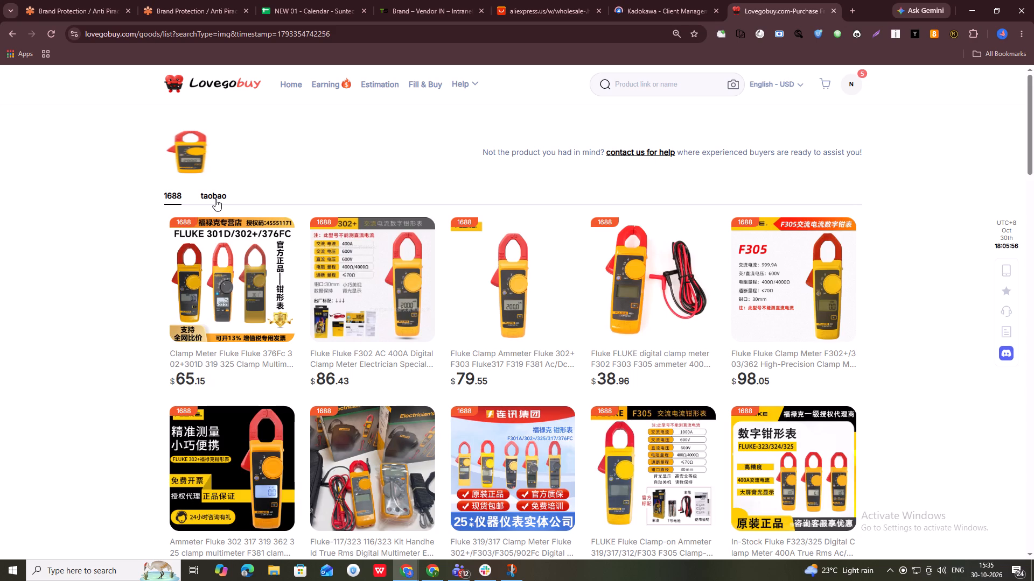
pyautogui.click(215, 199)
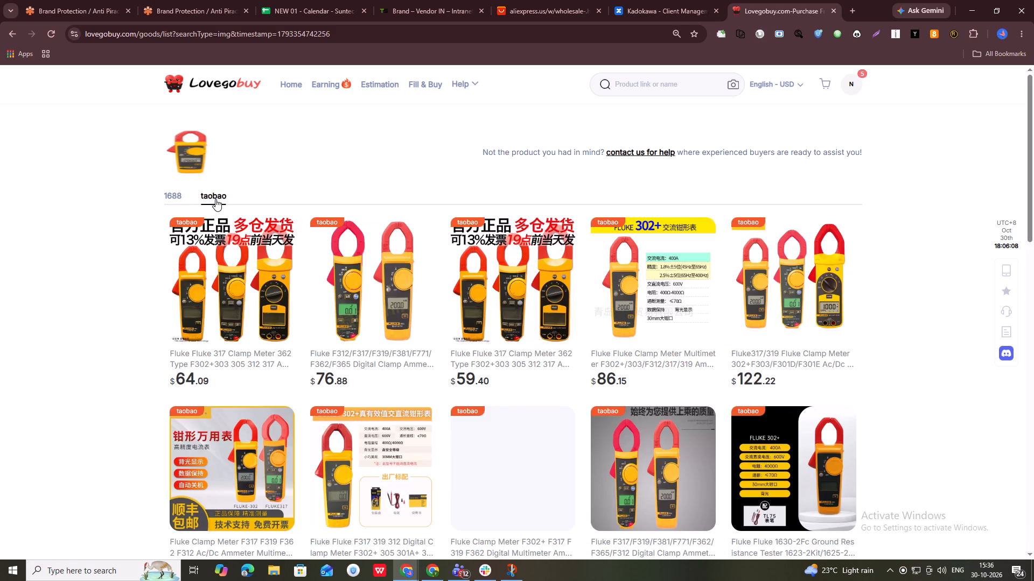
# Move the Lovegobuy image search results tab into its own maximized window.
pyautogui.moveTo(781, 11); pyautogui.dragTo(780, 77)
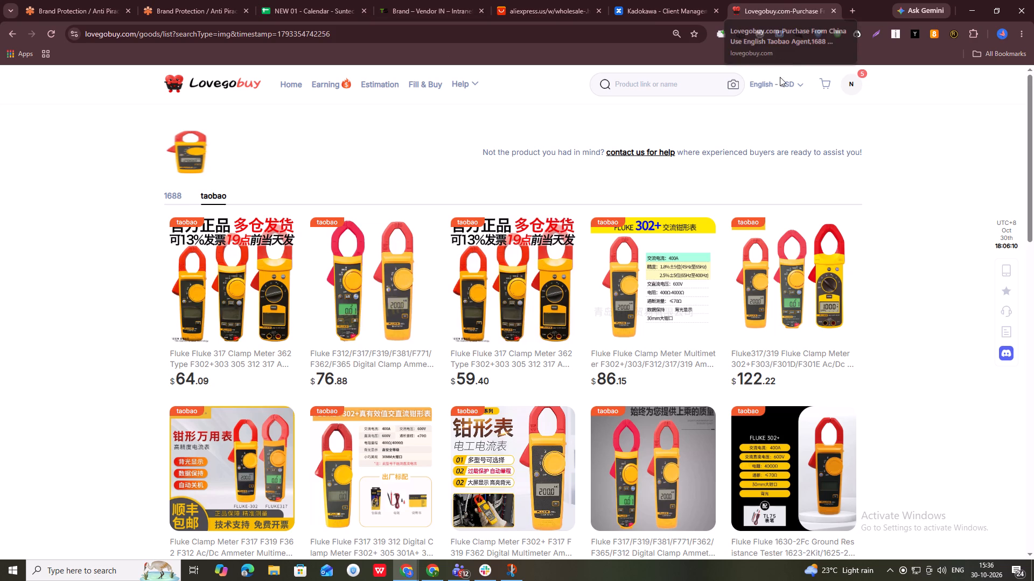
pyautogui.moveTo(780, 77); pyautogui.dragTo(779, 73)
pyautogui.click(1002, 72)
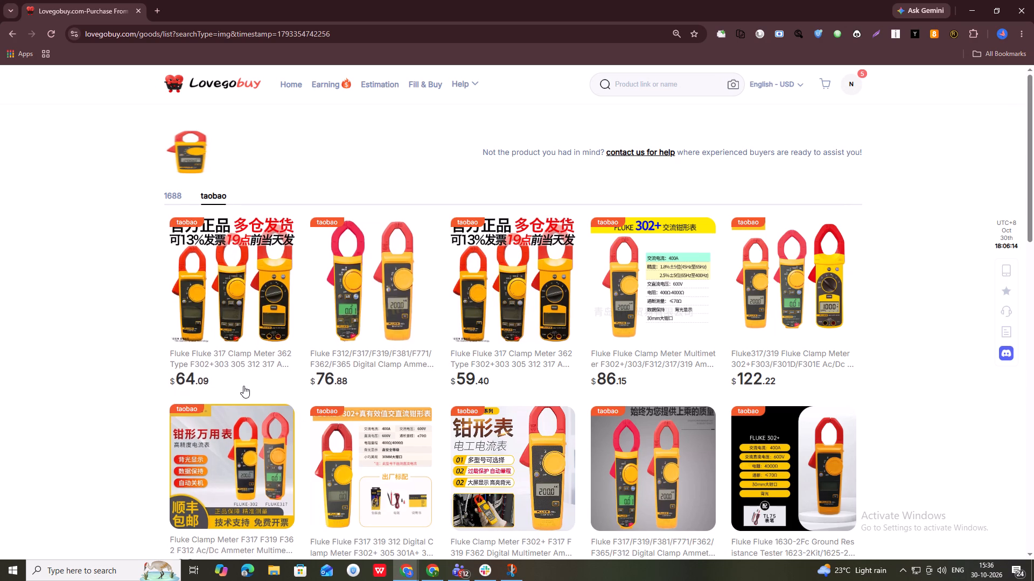
# Open the clamp meter listings in the first two rows of the taobao results in separate tabs.
pyautogui.keyDown('ctrl'); pyautogui.click(266, 357); pyautogui.keyUp('ctrl')
pyautogui.keyDown('ctrl'); pyautogui.click(388, 357); pyautogui.keyUp('ctrl')
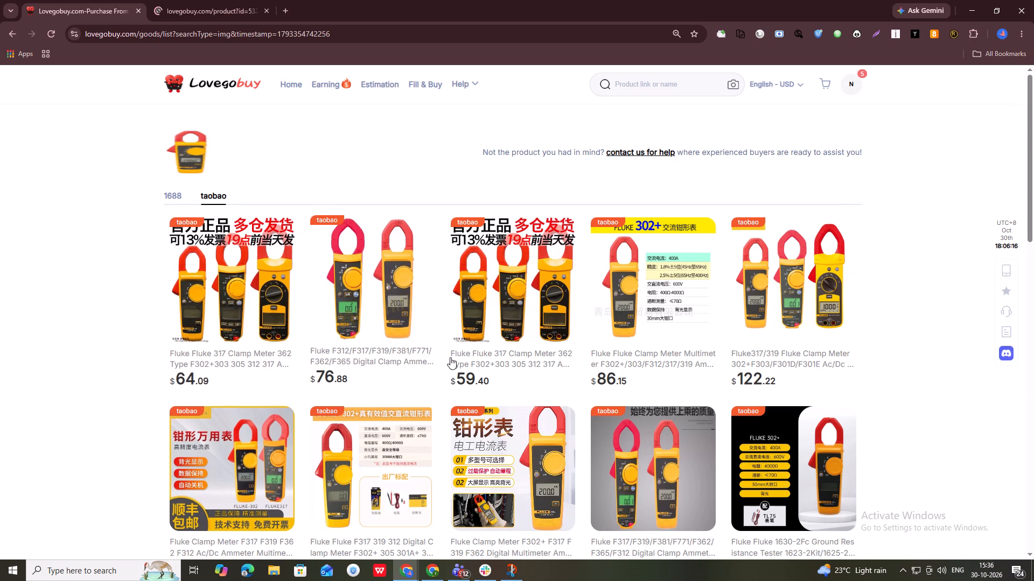
pyautogui.keyDown('ctrl'); pyautogui.click(502, 356); pyautogui.keyUp('ctrl')
pyautogui.keyDown('ctrl'); pyautogui.click(609, 351); pyautogui.keyUp('ctrl')
pyautogui.keyDown('ctrl'); pyautogui.click(766, 329); pyautogui.keyUp('ctrl')
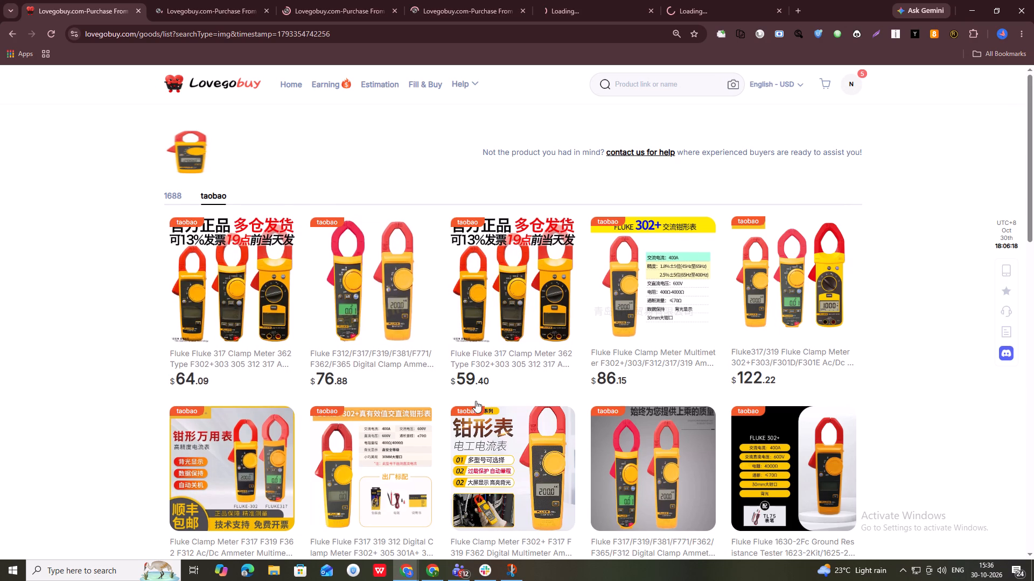
pyautogui.scroll(-4, 472, 389)
pyautogui.keyDown('ctrl'); pyautogui.click(256, 314); pyautogui.keyUp('ctrl')
pyautogui.keyDown('ctrl'); pyautogui.click(384, 309); pyautogui.keyUp('ctrl')
pyautogui.keyDown('ctrl'); pyautogui.click(494, 293); pyautogui.keyUp('ctrl')
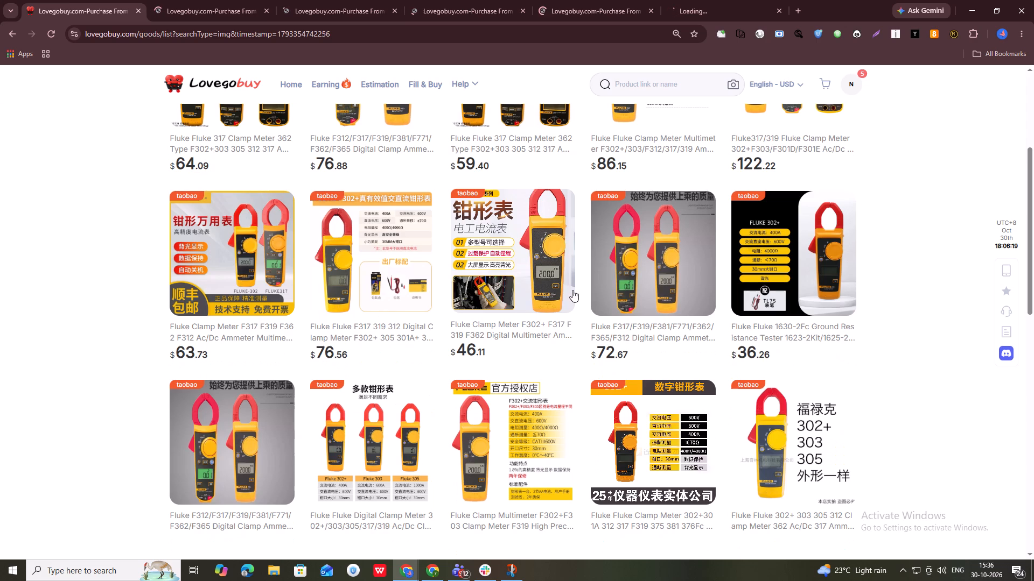
pyautogui.keyDown('ctrl'); pyautogui.click(610, 283); pyautogui.keyUp('ctrl')
pyautogui.keyDown('ctrl'); pyautogui.click(791, 270); pyautogui.keyUp('ctrl')
# Open the clamp meter listings in the remaining rows in separate tabs and close the image search results.
pyautogui.keyDown('ctrl'); pyautogui.click(775, 460); pyautogui.keyUp('ctrl')
pyautogui.keyDown('ctrl'); pyautogui.click(629, 465); pyautogui.keyUp('ctrl')
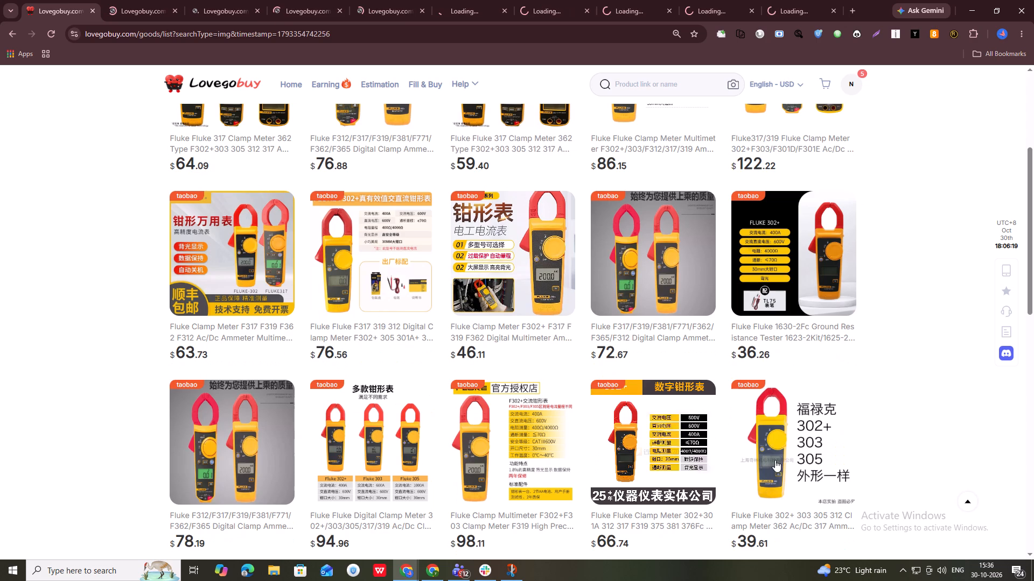
pyautogui.keyDown('ctrl'); pyautogui.click(487, 477); pyautogui.keyUp('ctrl')
pyautogui.keyDown('ctrl'); pyautogui.click(399, 470); pyautogui.keyUp('ctrl')
pyautogui.keyDown('ctrl'); pyautogui.click(256, 457); pyautogui.keyUp('ctrl')
pyautogui.scroll(-7, 562, 419)
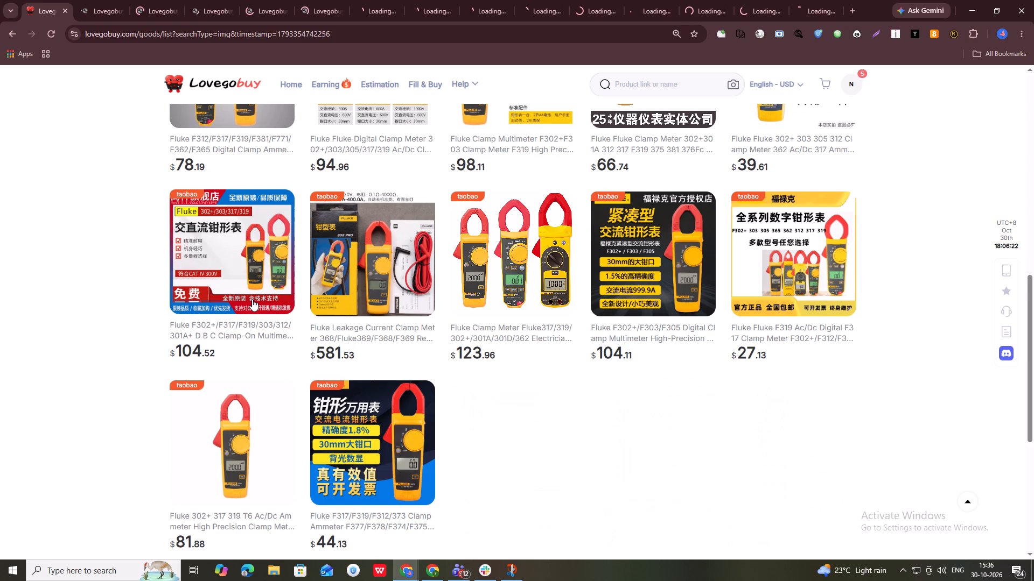
pyautogui.keyDown('ctrl'); pyautogui.click(239, 265); pyautogui.keyUp('ctrl')
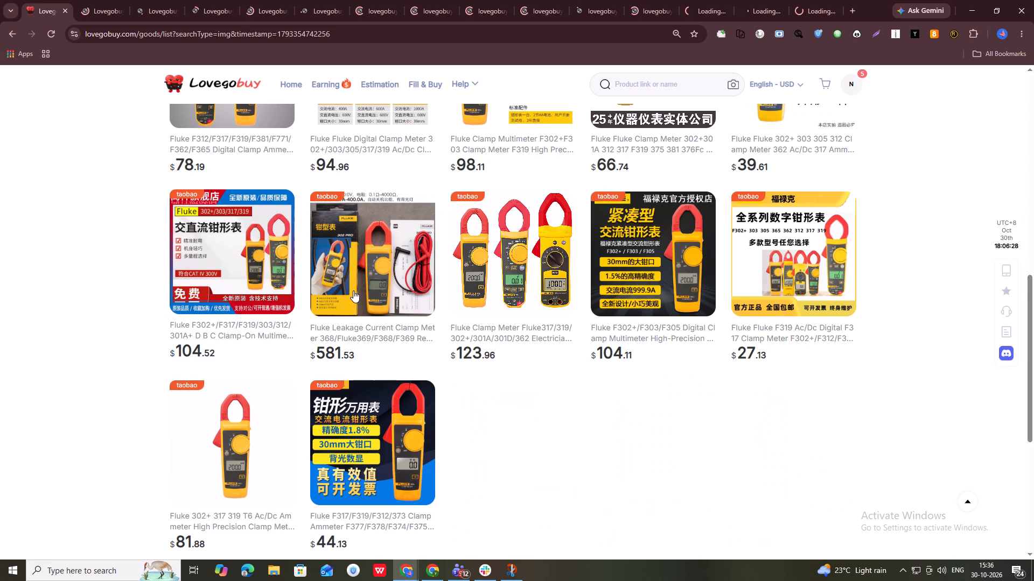
pyautogui.keyDown('ctrl'); pyautogui.click(382, 281); pyautogui.keyUp('ctrl')
pyautogui.keyDown('ctrl'); pyautogui.click(513, 289); pyautogui.keyUp('ctrl')
pyautogui.keyDown('ctrl'); pyautogui.click(655, 275); pyautogui.keyUp('ctrl')
pyautogui.keyDown('ctrl'); pyautogui.click(811, 273); pyautogui.keyUp('ctrl')
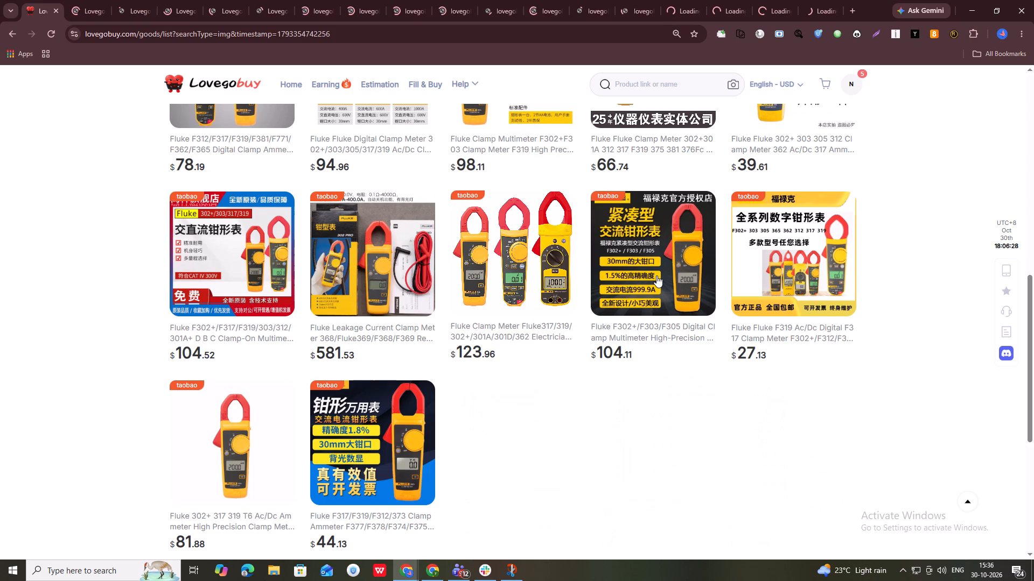
pyautogui.keyDown('ctrl'); pyautogui.click(400, 445); pyautogui.keyUp('ctrl')
pyautogui.keyDown('ctrl'); pyautogui.click(237, 455); pyautogui.keyUp('ctrl')
pyautogui.scroll(-7, 584, 419)
pyautogui.scroll(7, 551, 409)
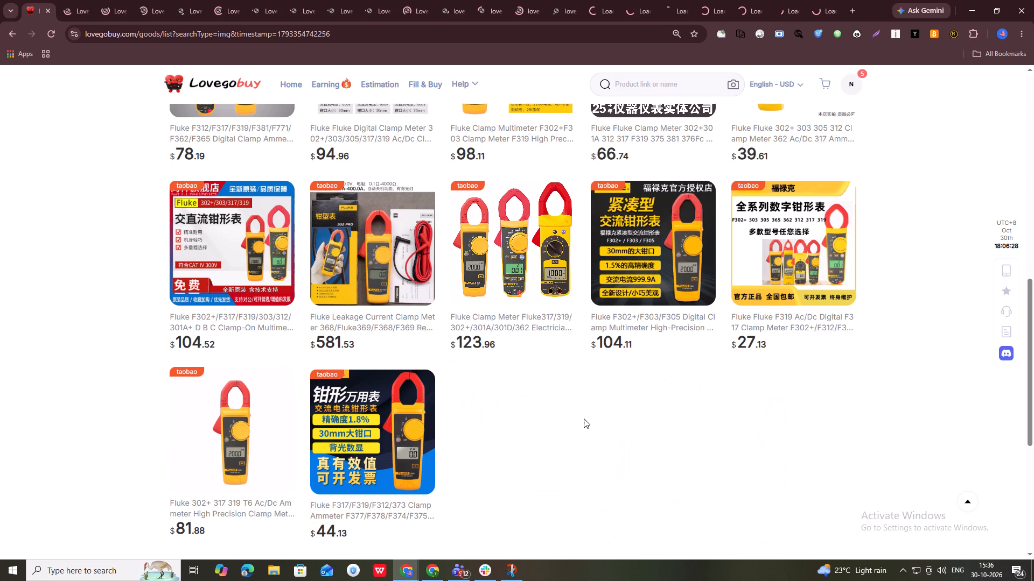
pyautogui.click(45, 10)
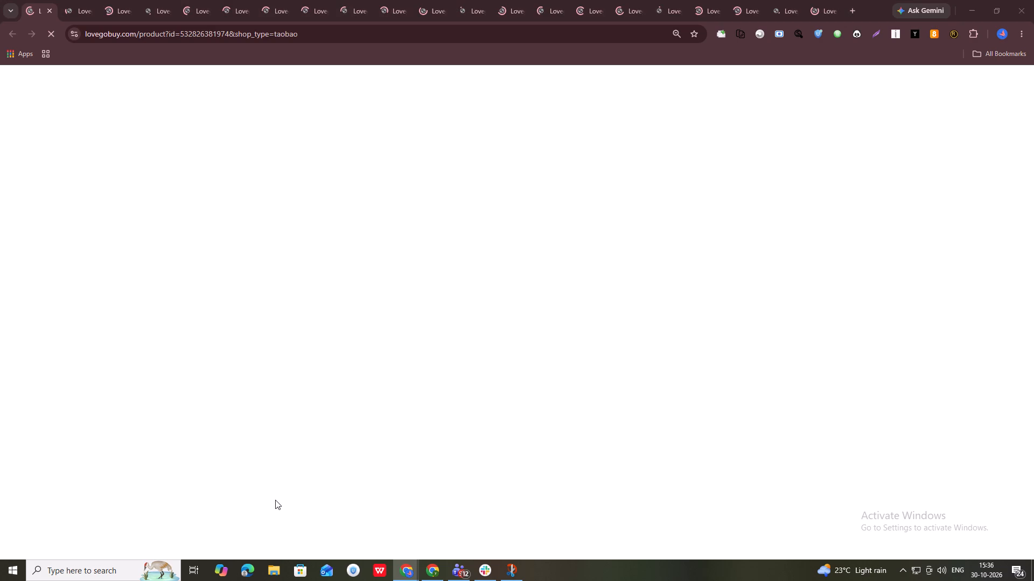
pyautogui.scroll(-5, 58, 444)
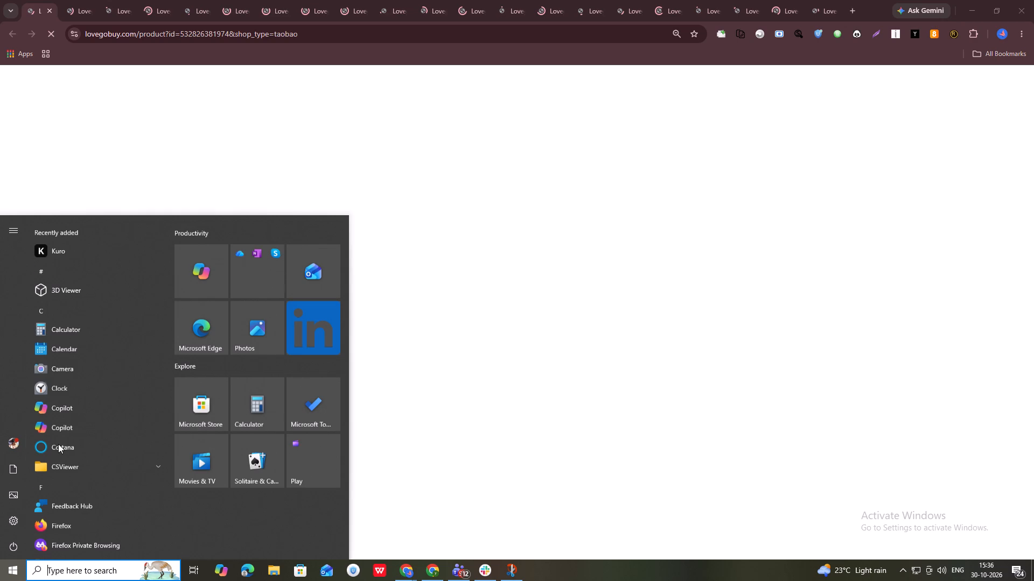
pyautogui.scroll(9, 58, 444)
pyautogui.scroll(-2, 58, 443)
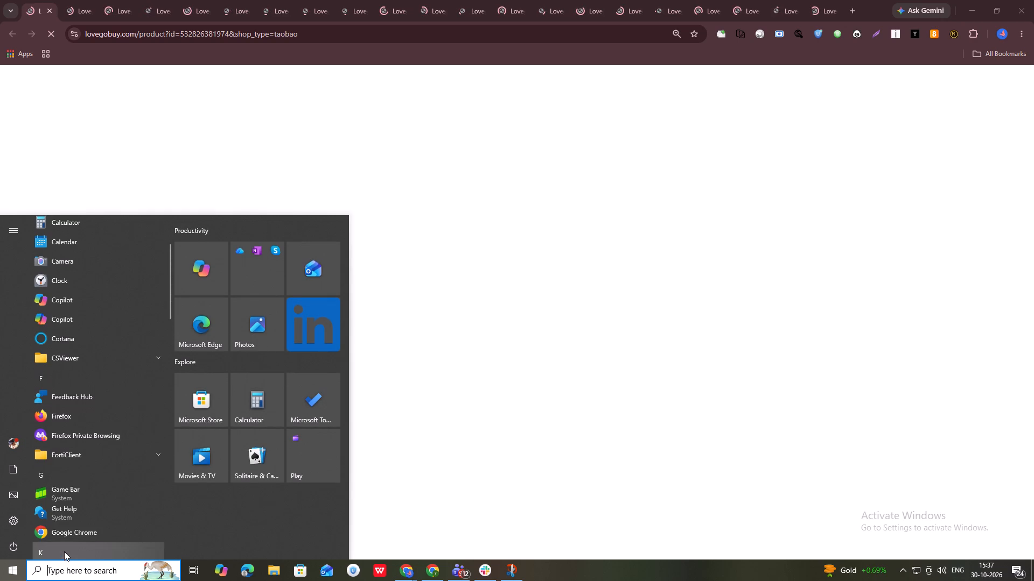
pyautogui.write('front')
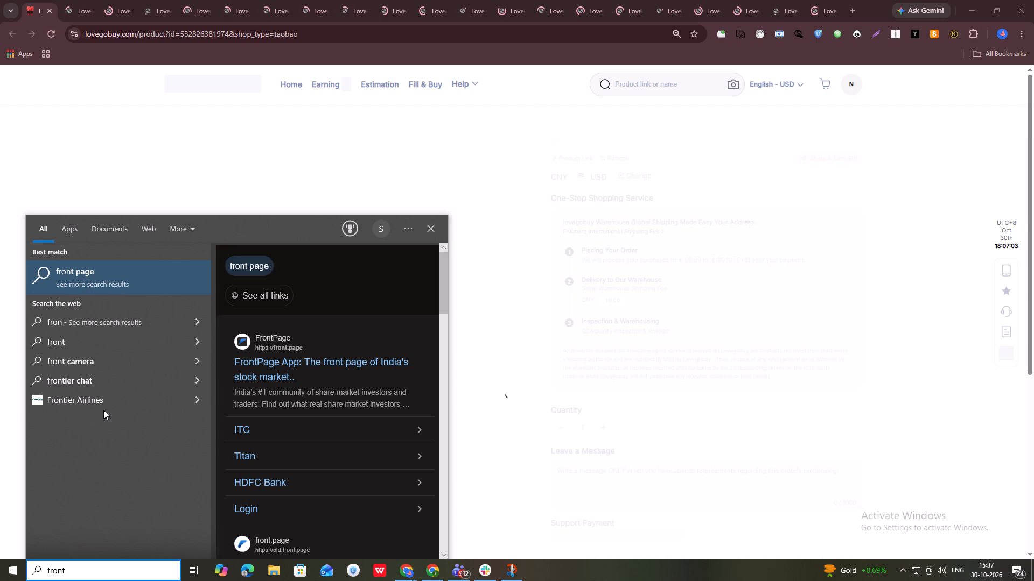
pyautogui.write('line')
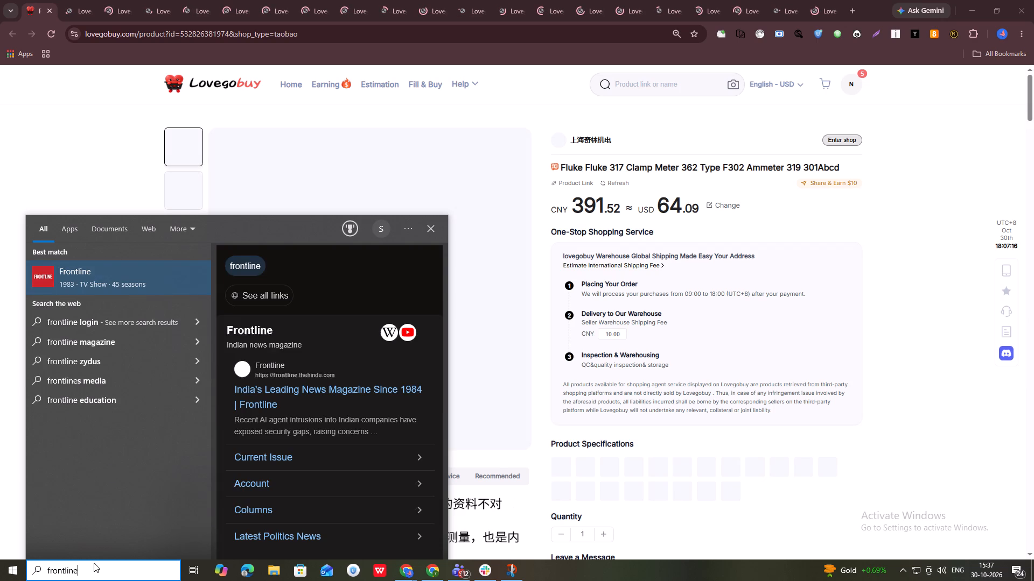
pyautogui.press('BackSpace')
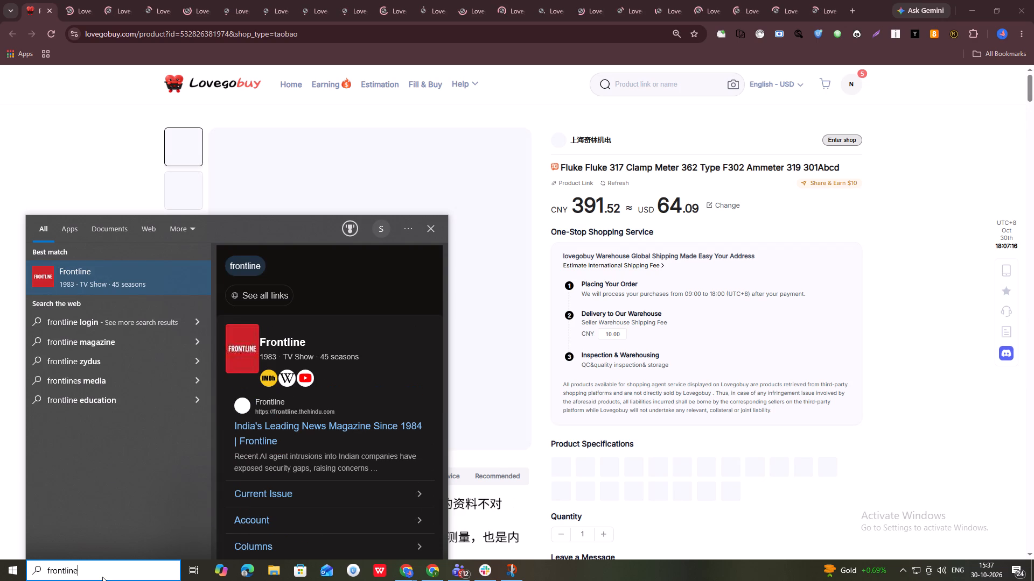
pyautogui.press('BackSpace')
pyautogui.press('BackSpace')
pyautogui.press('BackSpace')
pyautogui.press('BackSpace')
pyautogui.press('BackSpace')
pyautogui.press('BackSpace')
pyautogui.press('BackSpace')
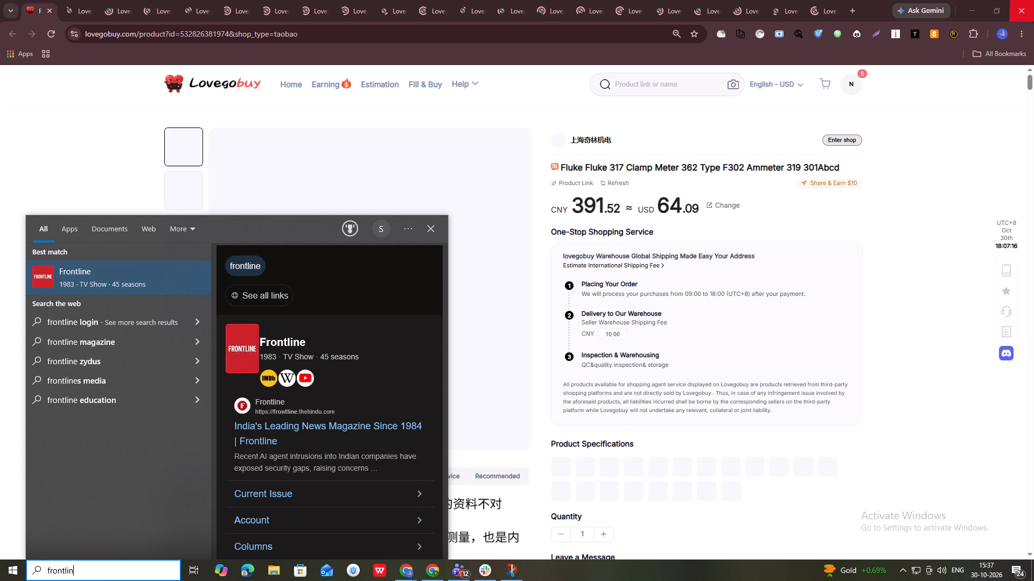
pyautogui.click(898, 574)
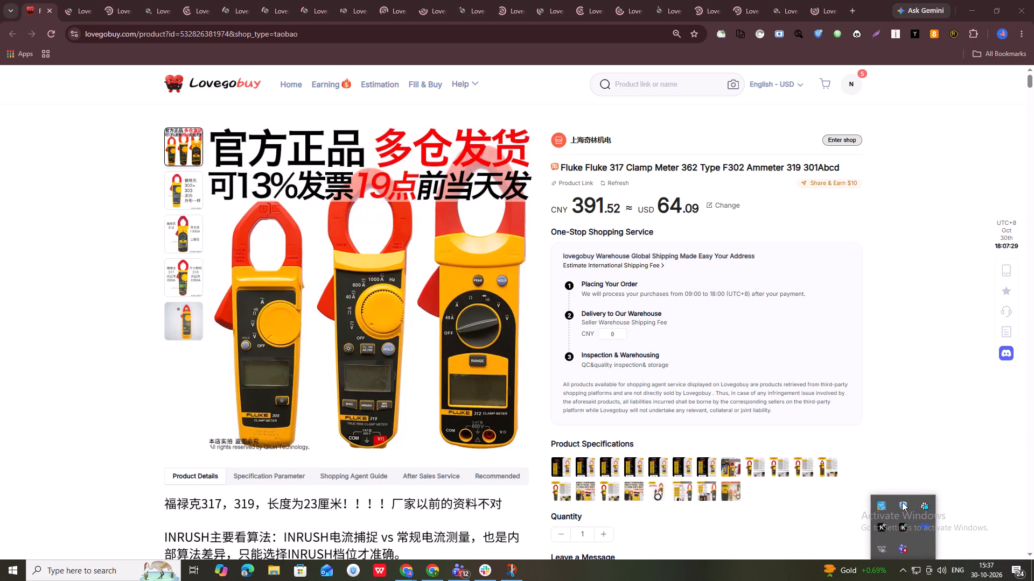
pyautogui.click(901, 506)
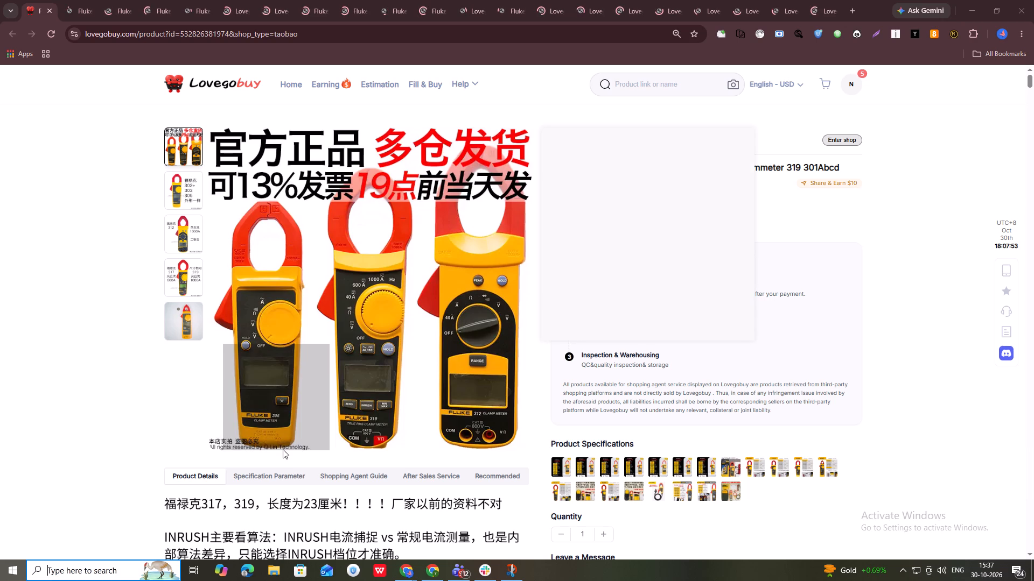
# Launch the RedPoints Incidents Upshot desktop app and sign in to it with SSO.
pyautogui.write('up')
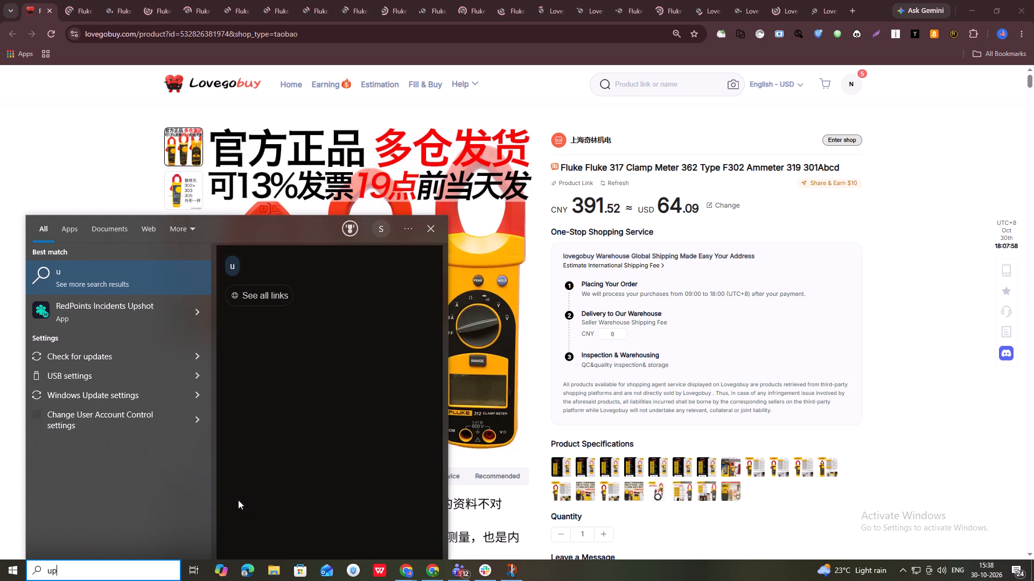
pyautogui.click(92, 281)
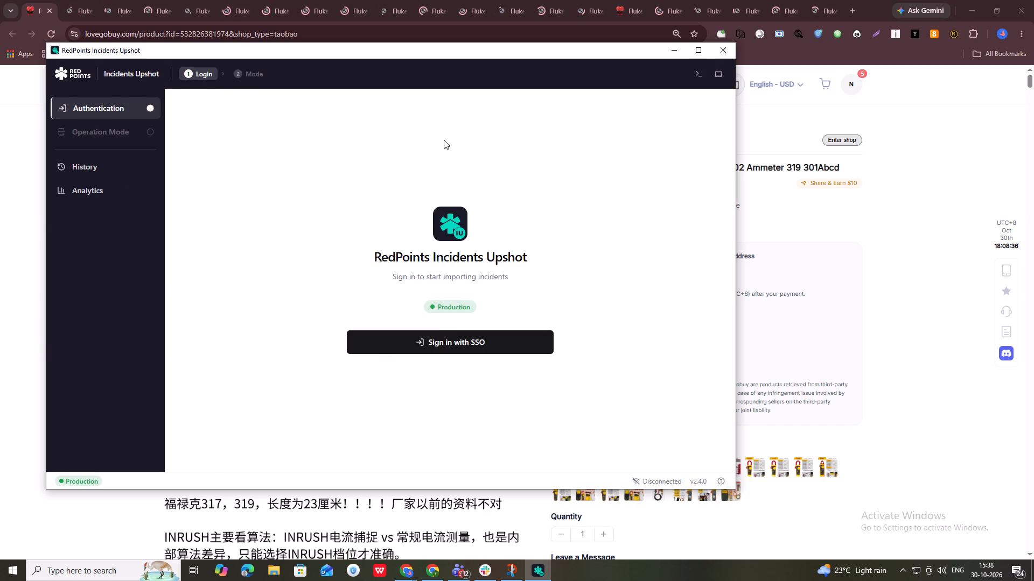
pyautogui.click(535, 336)
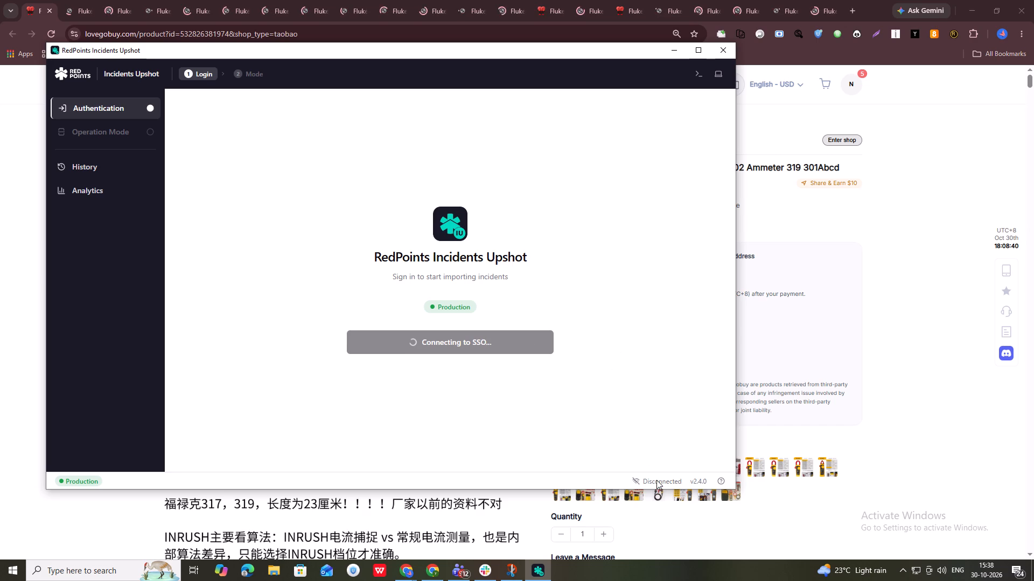
pyautogui.click(686, 481)
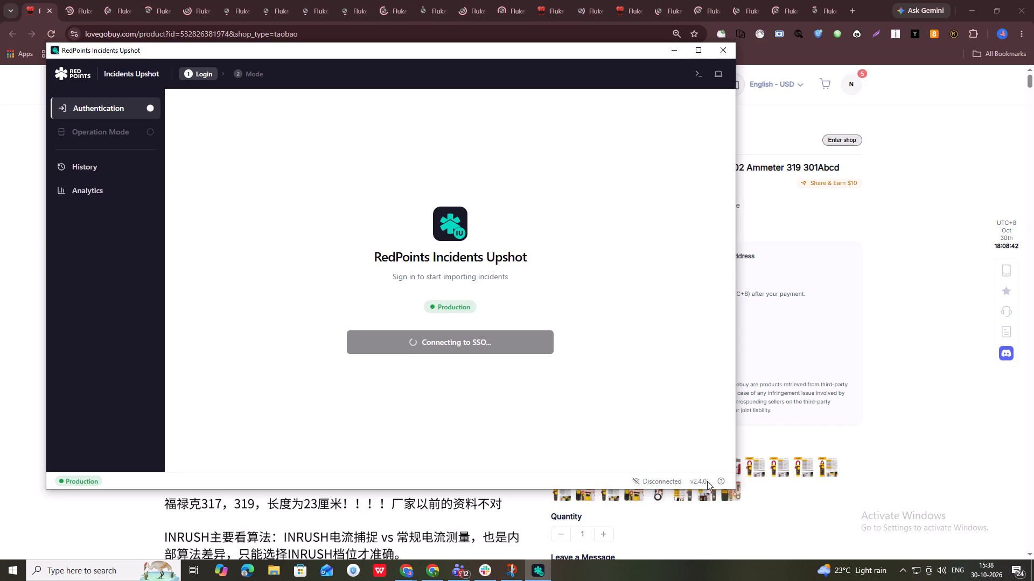